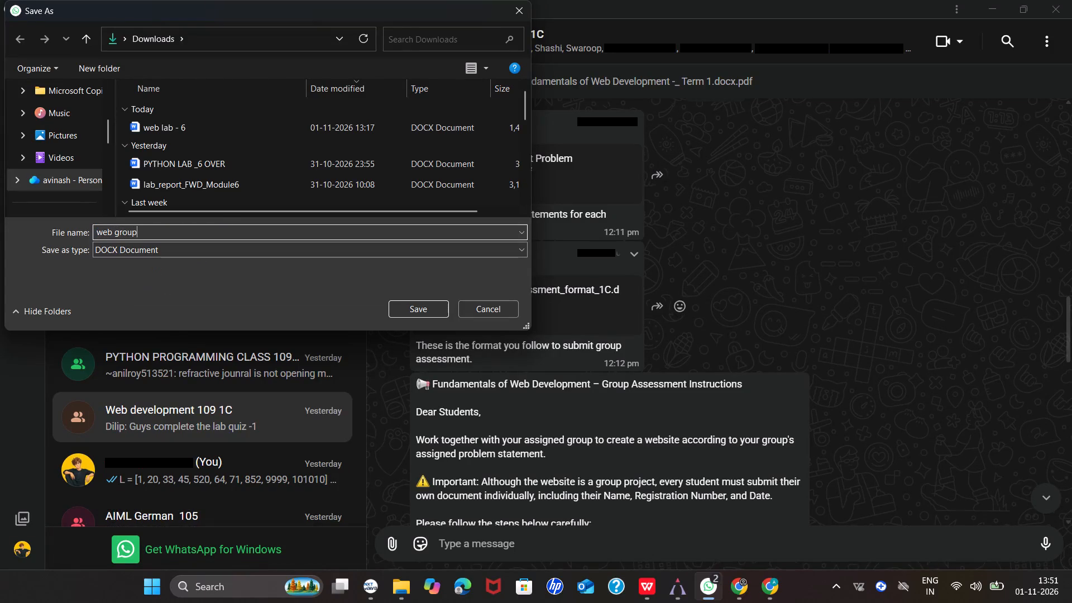
Complete the file name of the downloaded group assessment format document as "web group assesmen".
key(space)
text(assesmen)
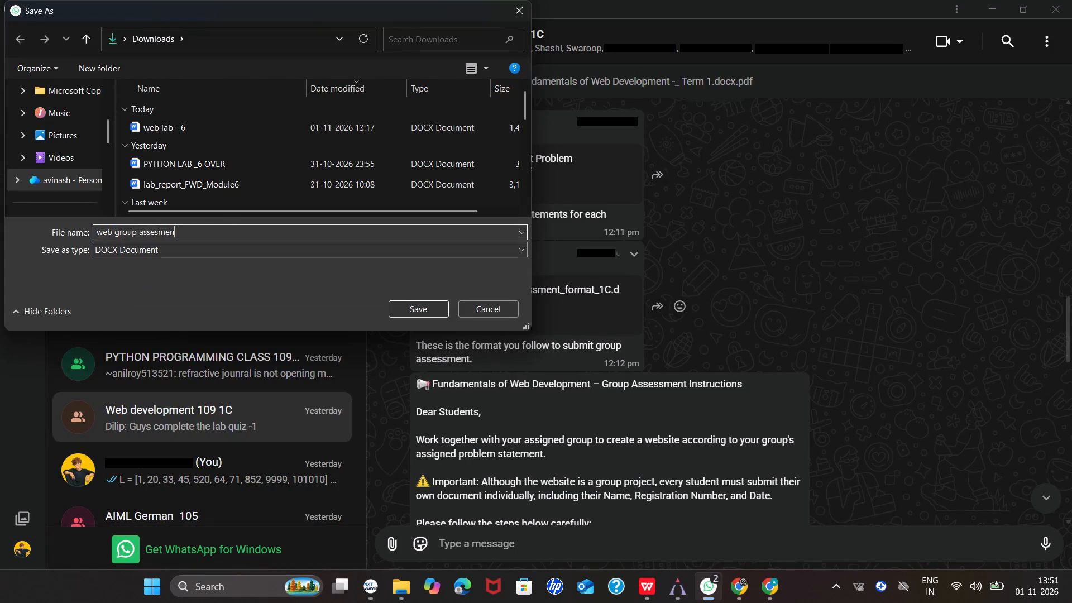
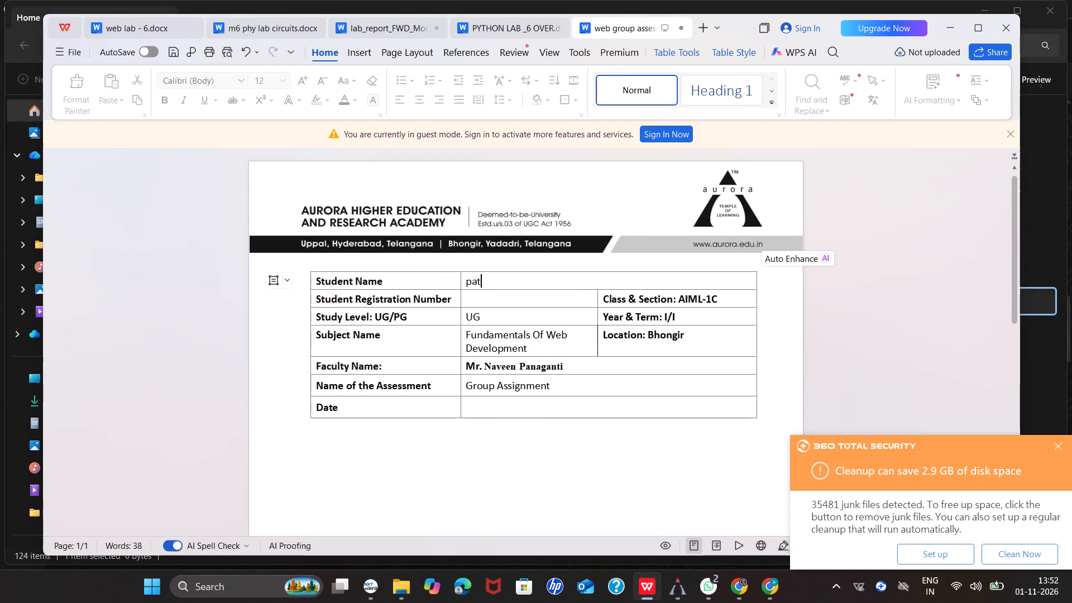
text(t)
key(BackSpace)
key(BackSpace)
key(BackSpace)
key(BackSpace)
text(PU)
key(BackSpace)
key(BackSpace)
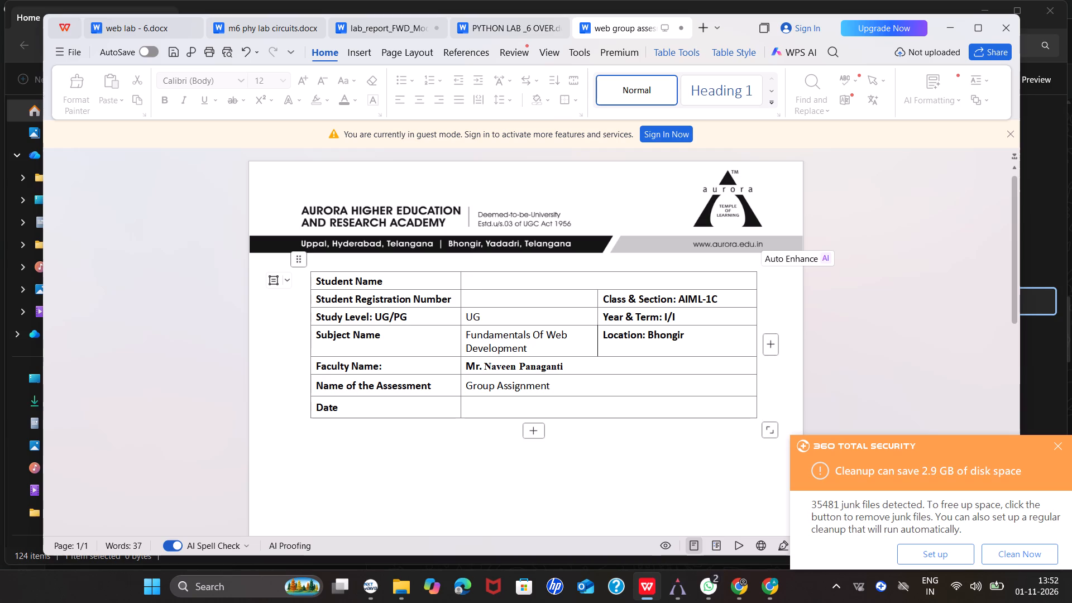
Enter "LG-8" as a text line below the student details table and start a new line after it.
scroll(478, 365, down, 3)
scroll(366, 267, up, 1)
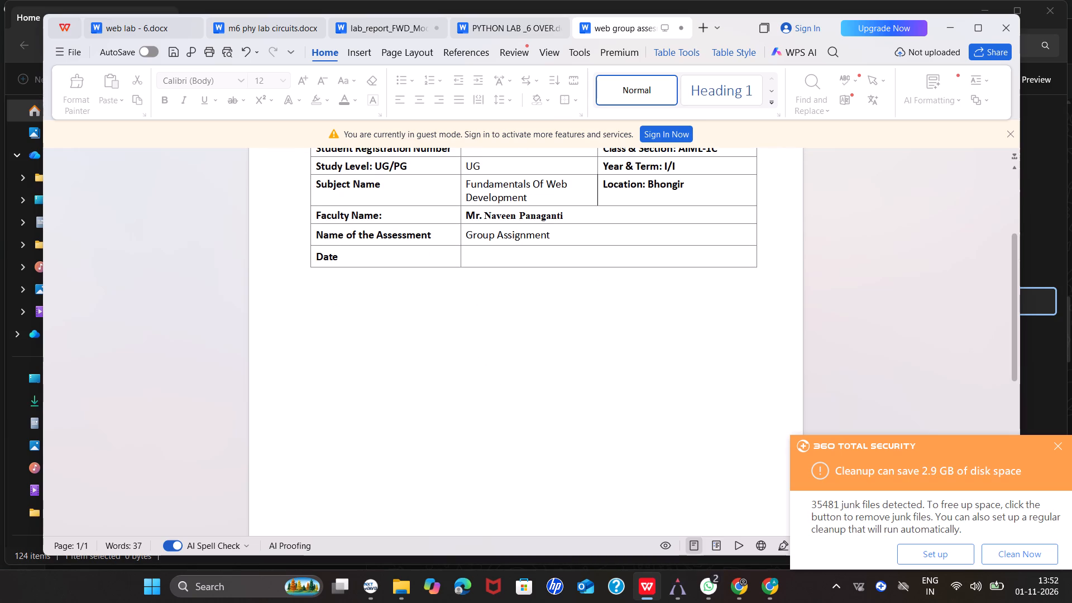
scroll(474, 289, up, 1)
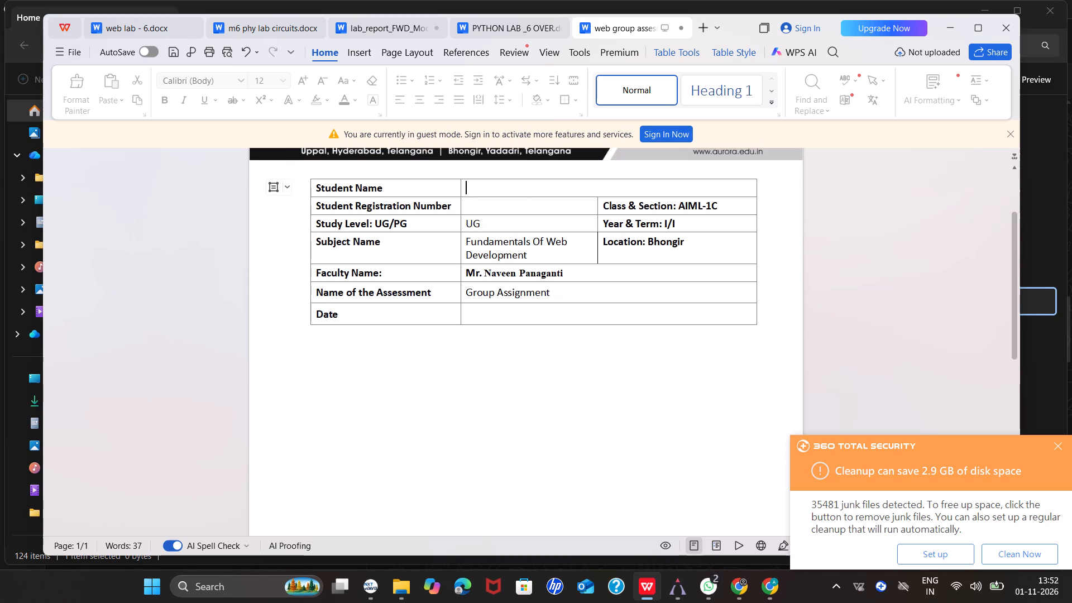
click(346, 380)
text(LG-)
key(8)
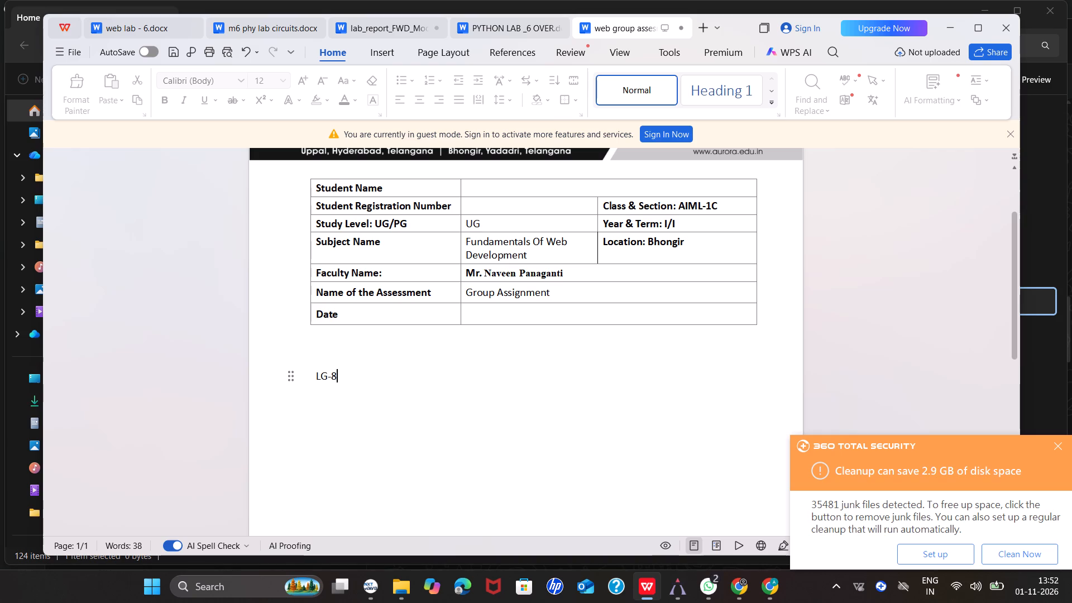
key(Return)
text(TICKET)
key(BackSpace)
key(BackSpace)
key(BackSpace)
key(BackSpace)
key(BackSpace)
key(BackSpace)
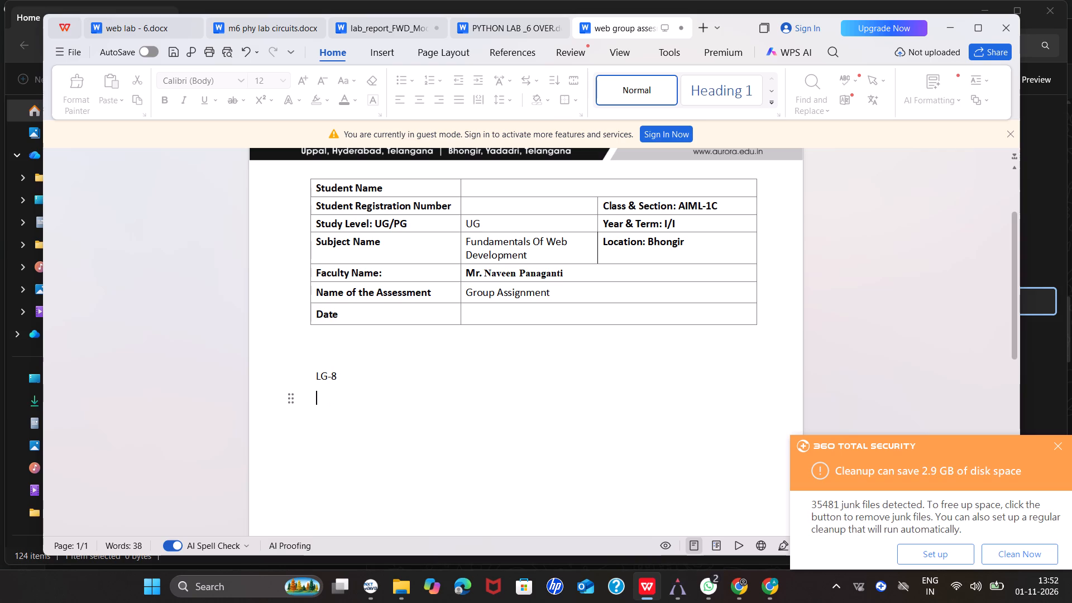
Write the question heading "QUESTION: MOVIE TICKET BOOKING WEBSIT" on the line below LG-8.
text(QUESTION)
key(shift+colon)
key(space)
text(MOVIE TICKET B)
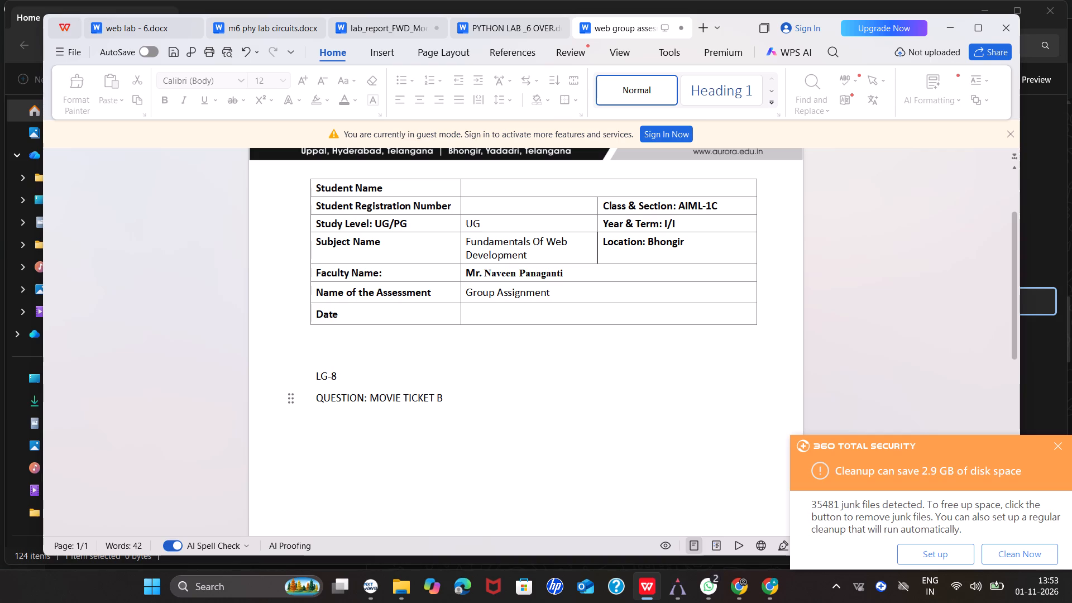
text(OOKING)
key(space)
text(WEBSIT)
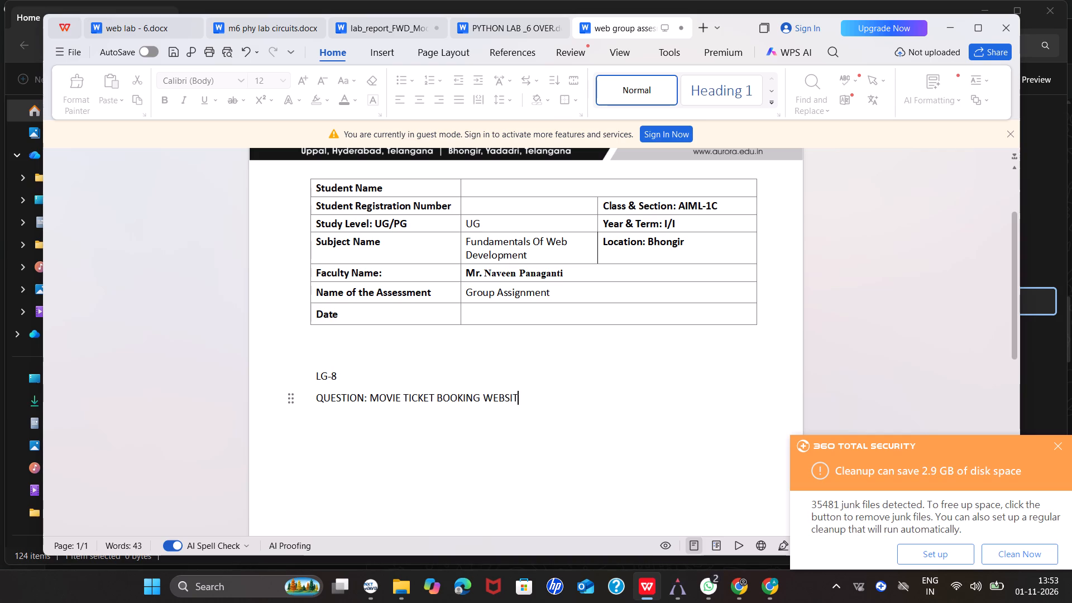
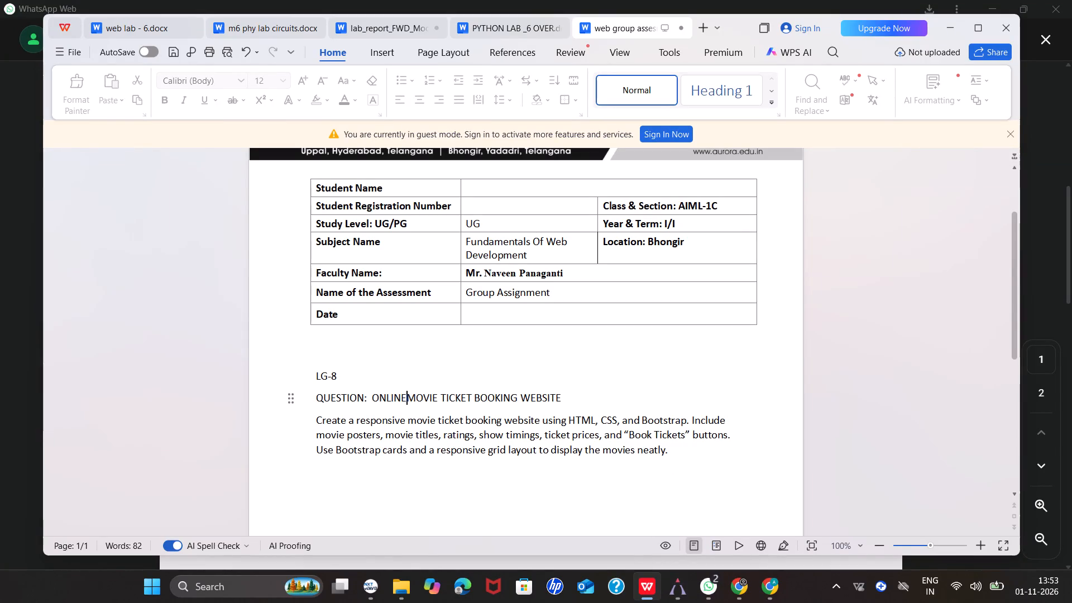
Add a space between ONLINE and MOVIE in the question heading.
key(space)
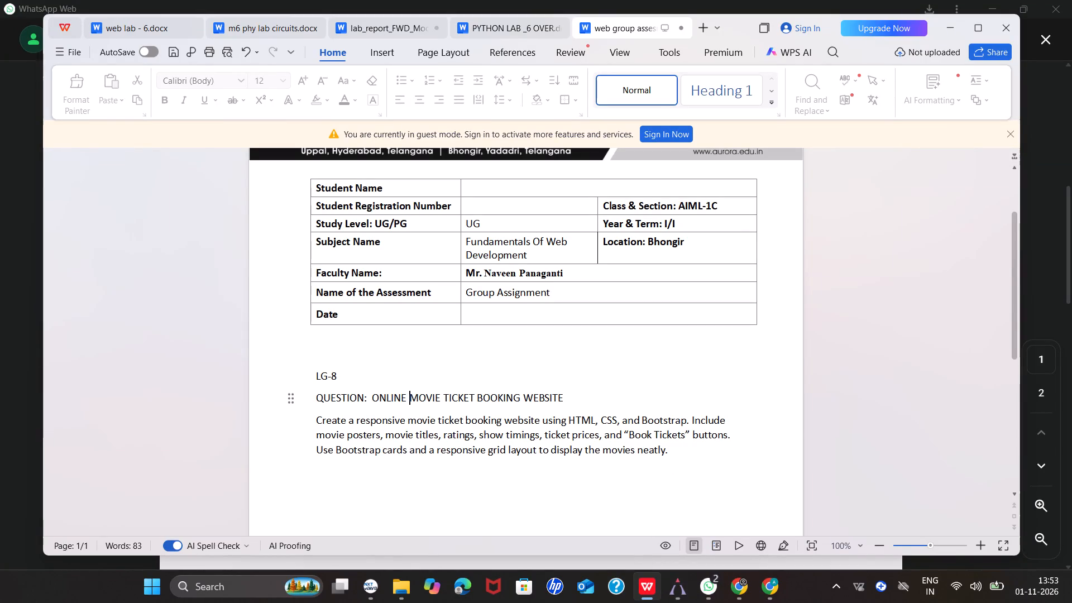
Add the heading "HTML CODE:" on a new line below the question paragraph and start an empty line under it.
drag(672, 456, 468, 478)
scroll(468, 478, down, 2)
click(601, 444)
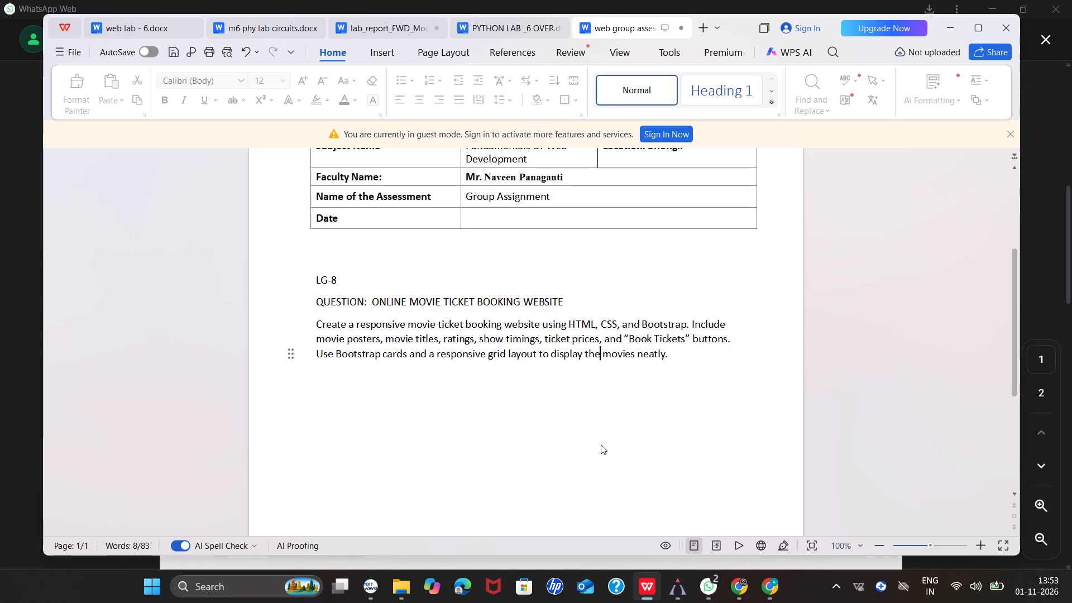
click(677, 359)
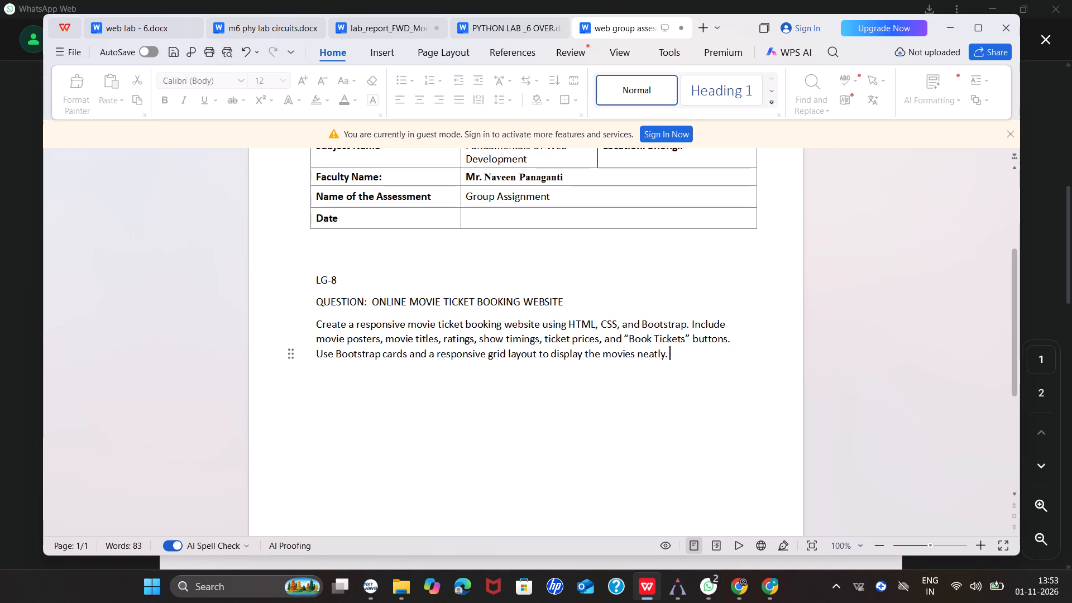
key(Return)
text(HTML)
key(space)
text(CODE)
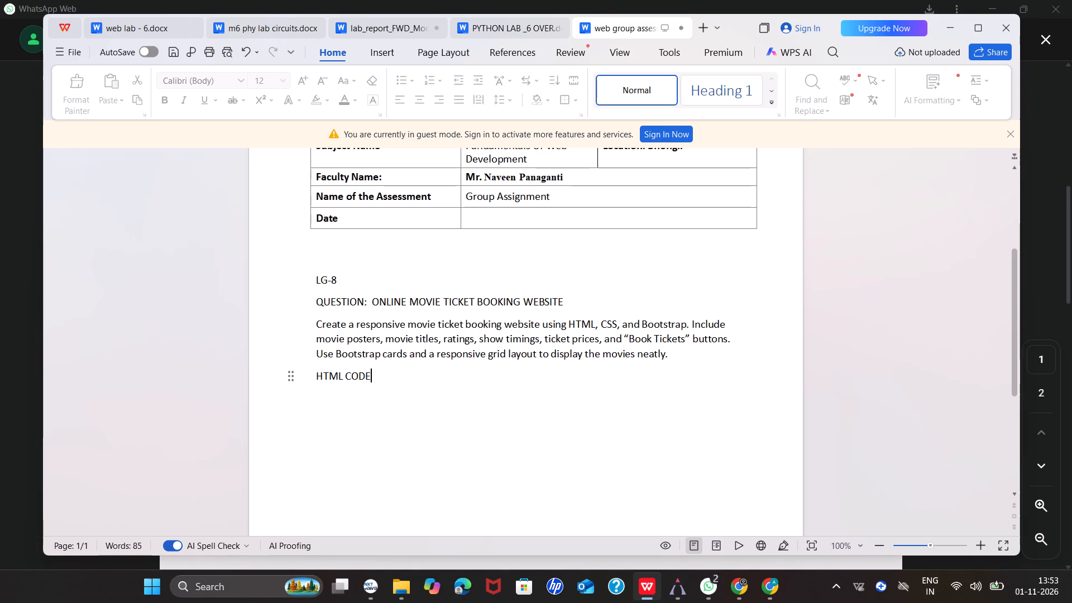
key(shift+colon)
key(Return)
Copy the entire HTML code of the "welcome for tickets" snippet from NxtWave and paste it under HTML CODE in the WPS document.
click(385, 586)
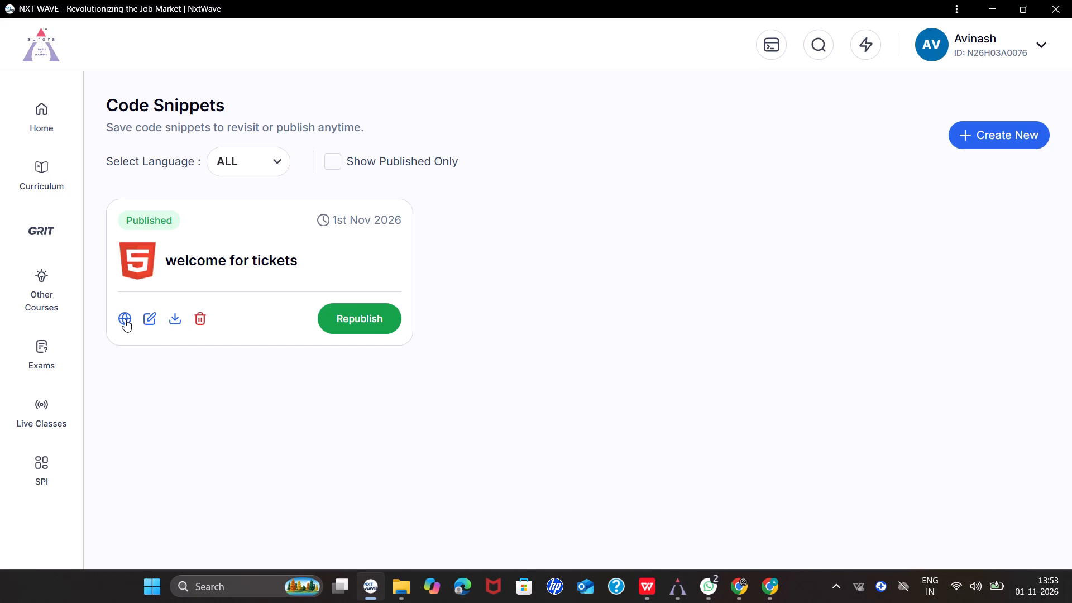
click(143, 320)
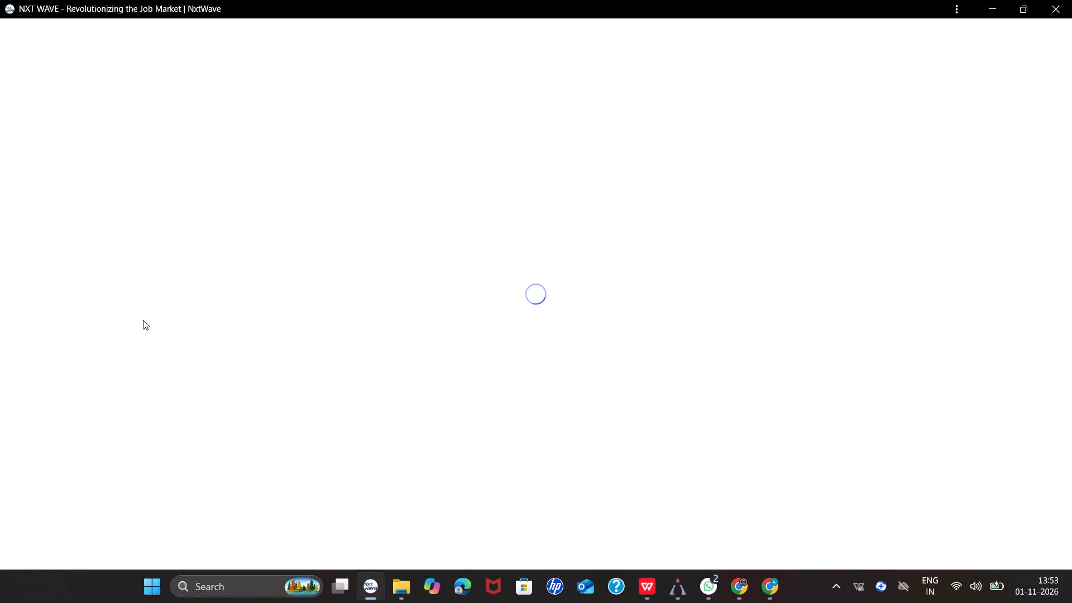
scroll(92, 204, up, 14)
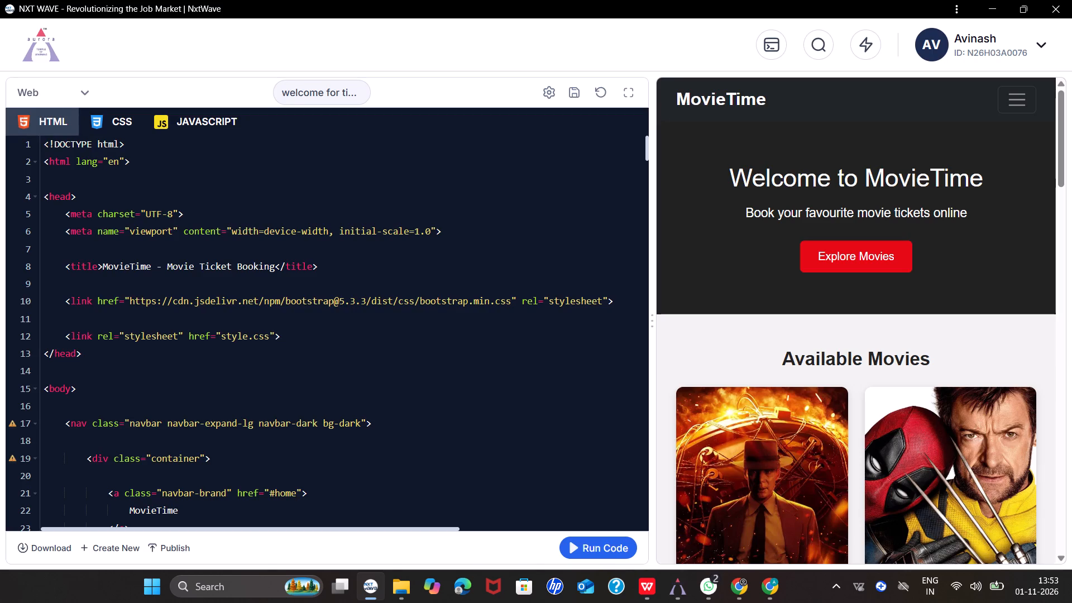
drag(39, 136, 46, 160)
drag(46, 160, 42, 142)
drag(42, 142, 165, 458)
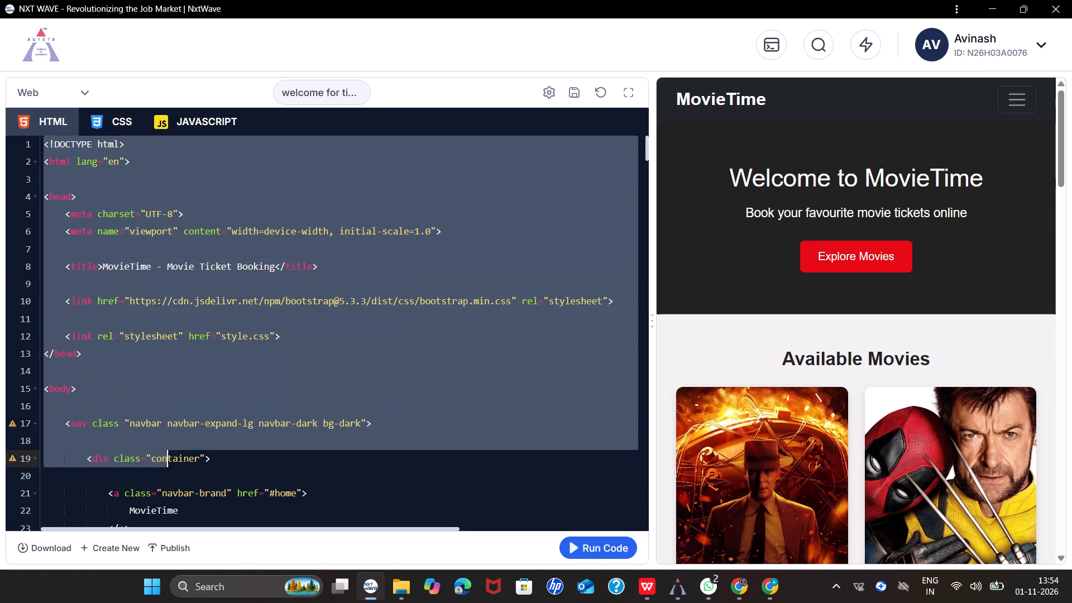
drag(165, 458, 165, 602)
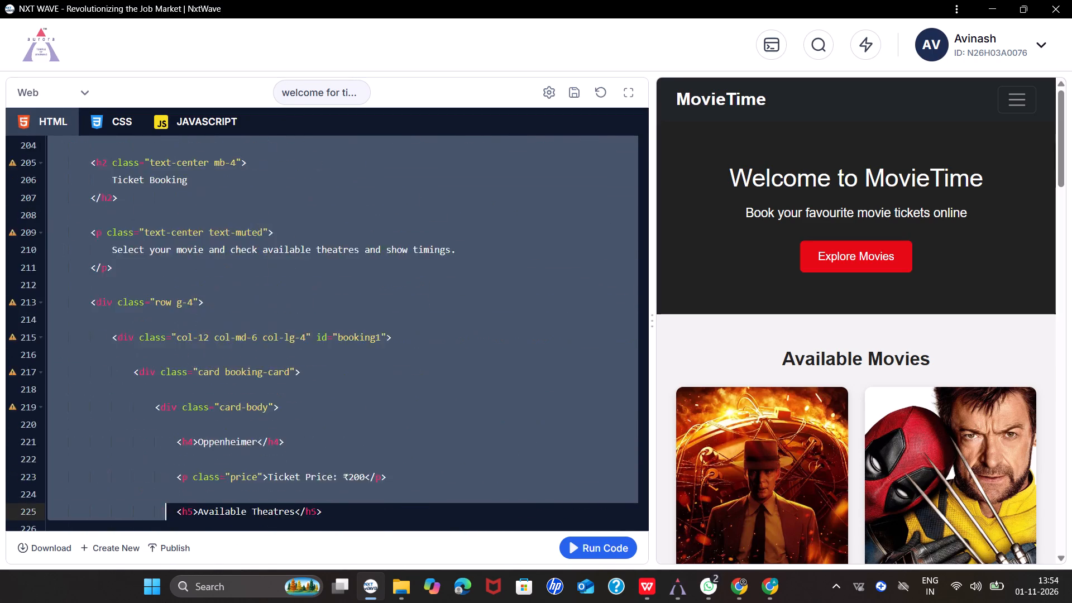
drag(165, 602, 172, 602)
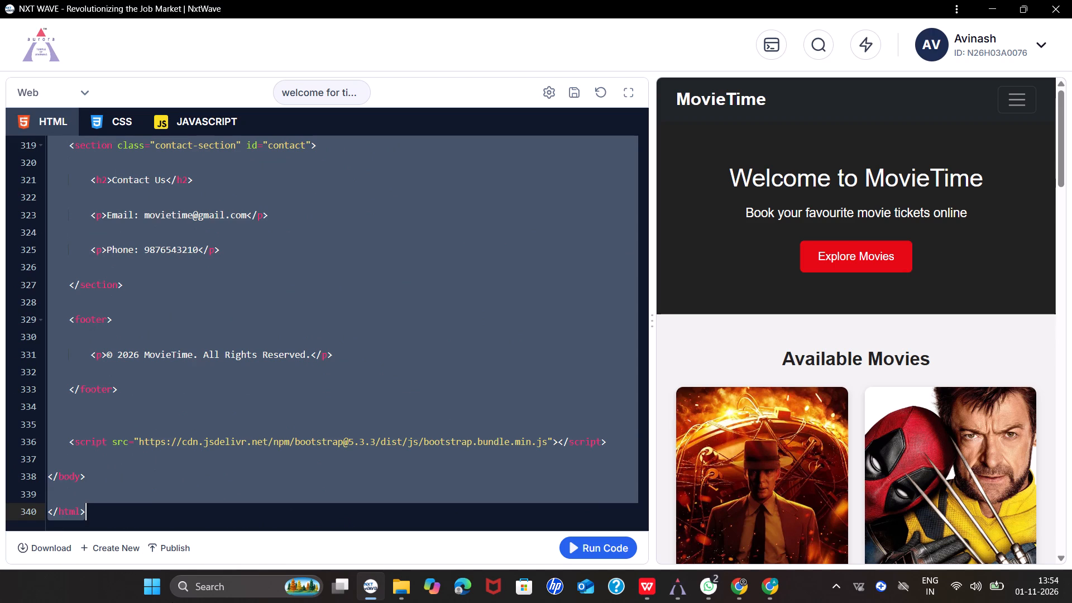
key(ctrl+c)
click(645, 590)
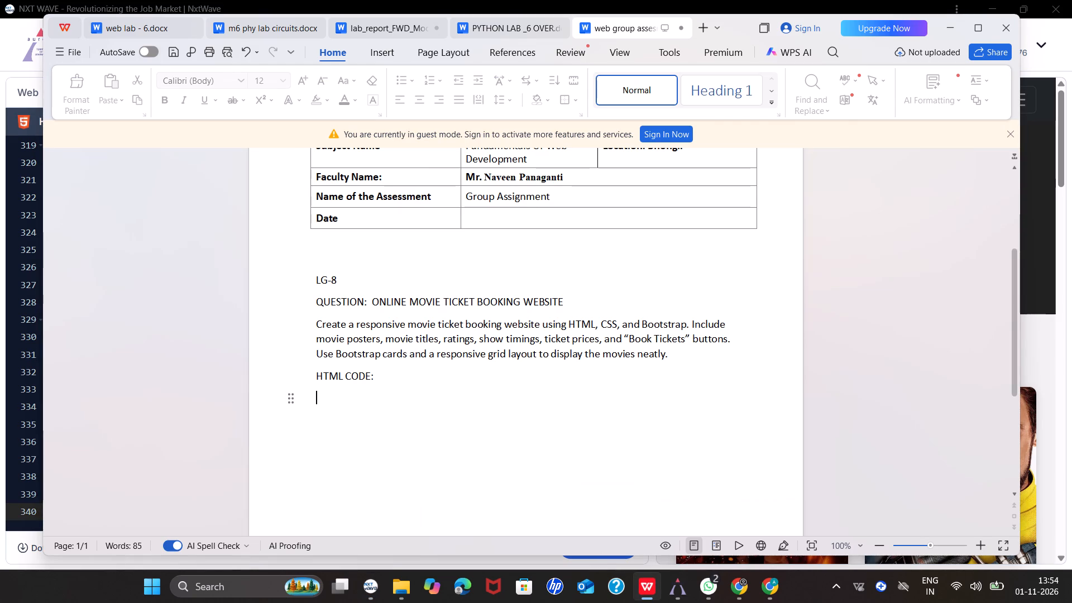
key(ctrl+v)
Add the heading "EXPLANATION FOR HTML CODE:" below the pasted code and start a new line after it.
scroll(386, 433, down, 4)
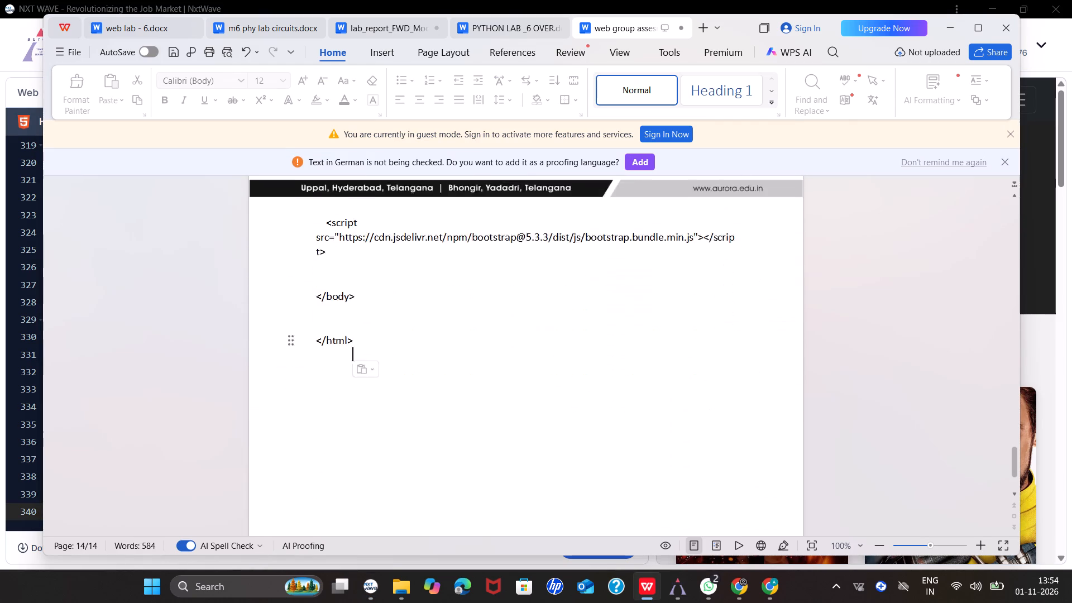
scroll(386, 433, down, 2)
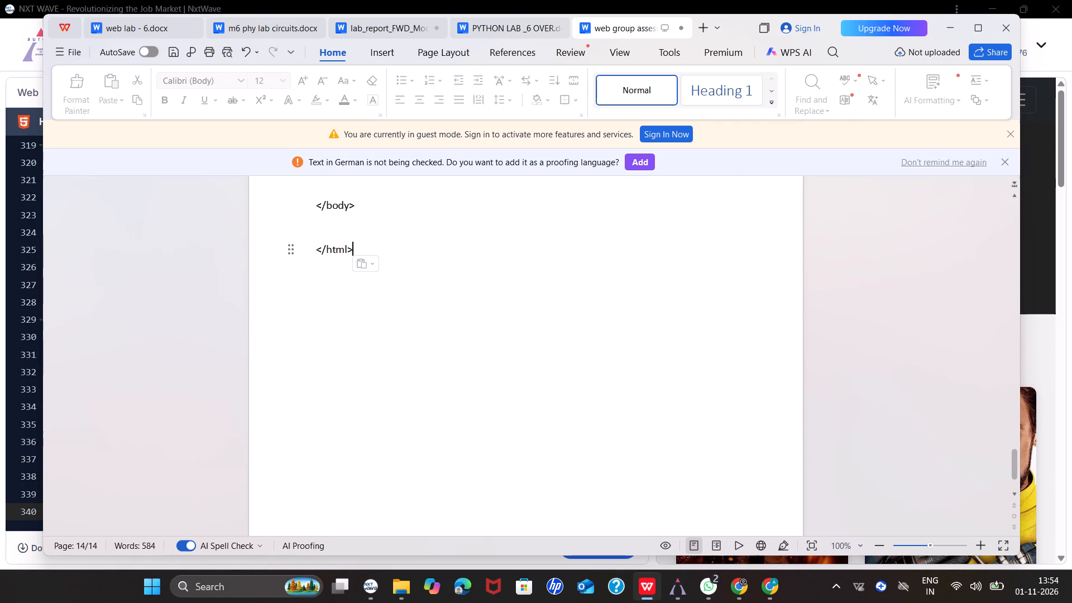
key(Return)
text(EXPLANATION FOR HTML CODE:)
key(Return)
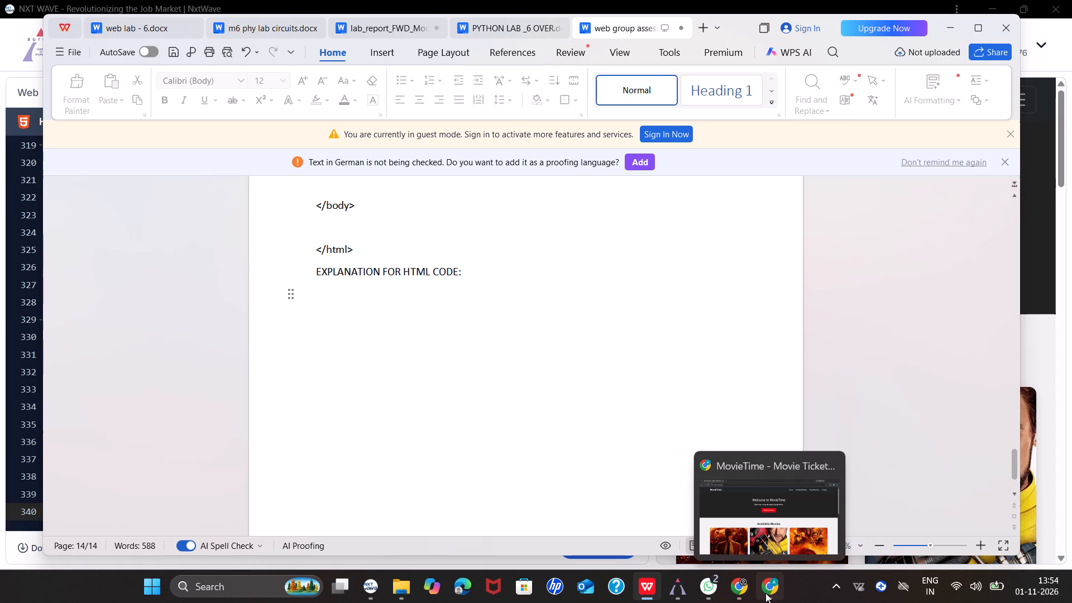
Switch to the ChatGPT conversation in Chrome and find the start of its HTML Explanation section.
click(743, 592)
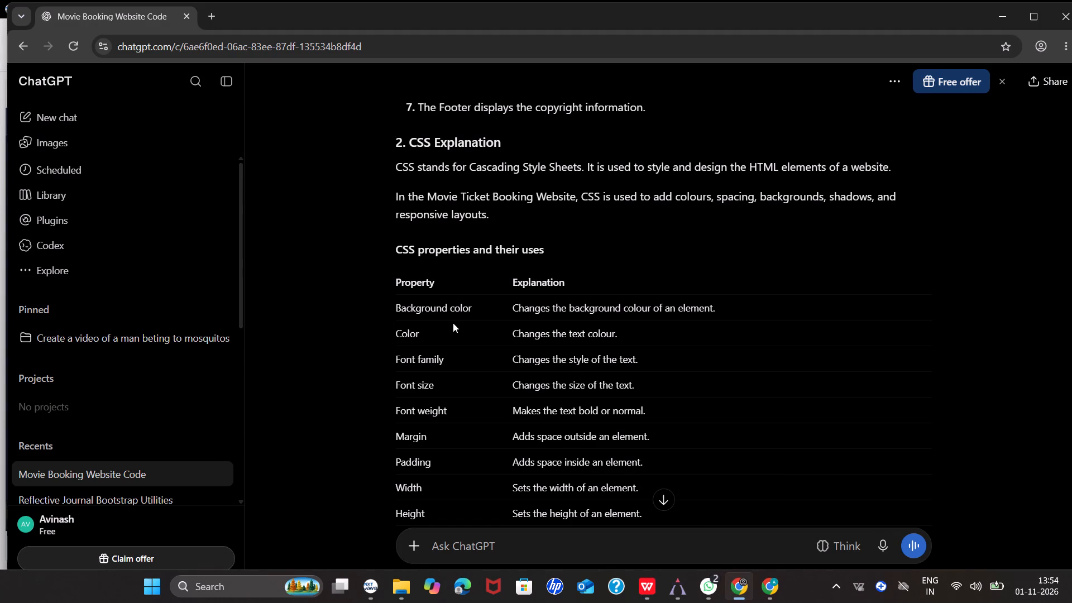
scroll(418, 194, up, 5)
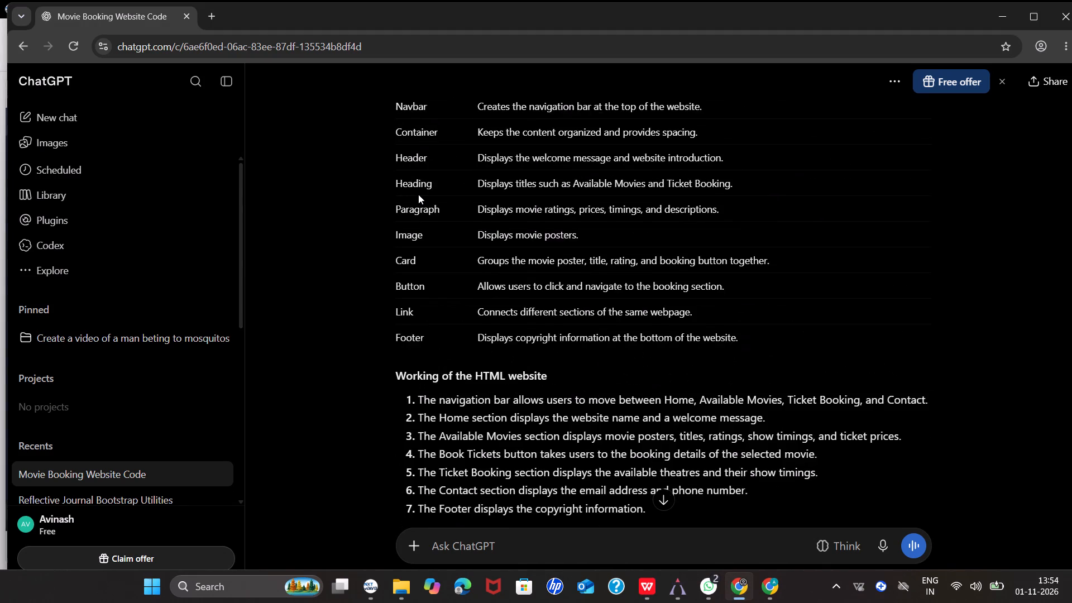
scroll(418, 194, up, 4)
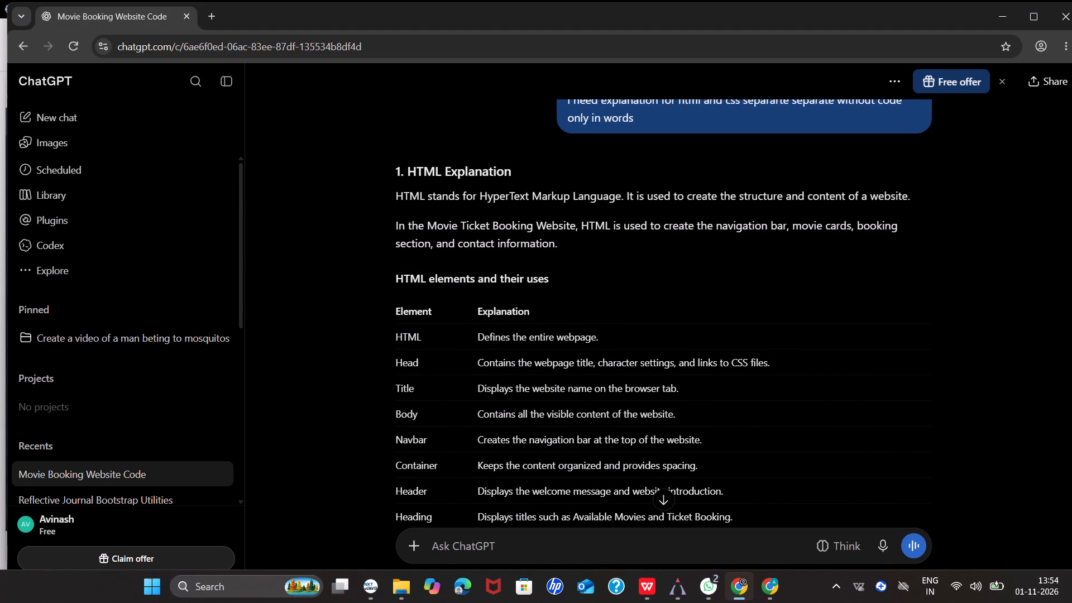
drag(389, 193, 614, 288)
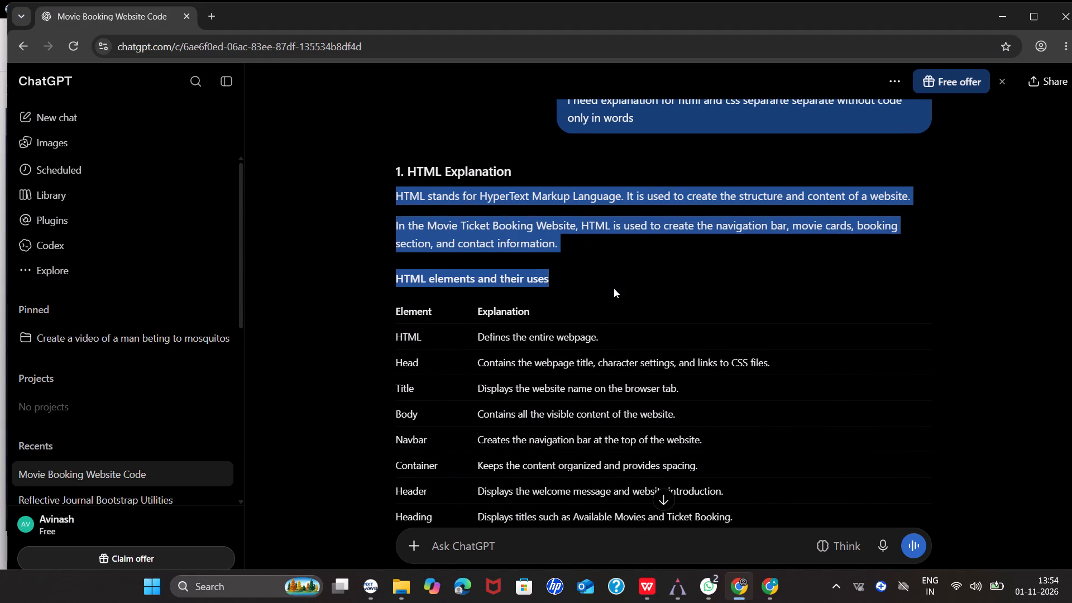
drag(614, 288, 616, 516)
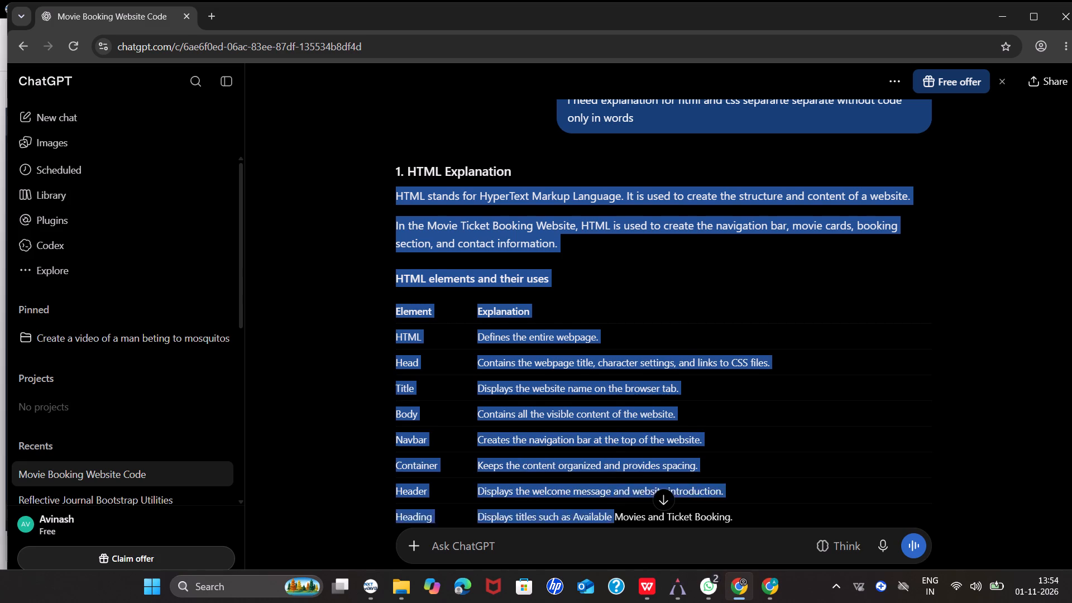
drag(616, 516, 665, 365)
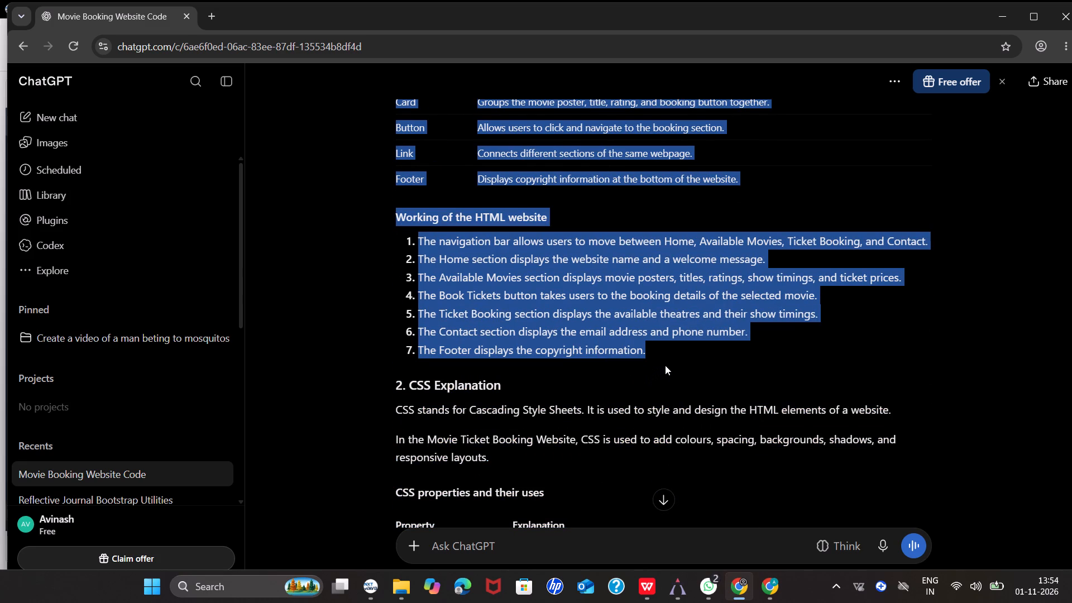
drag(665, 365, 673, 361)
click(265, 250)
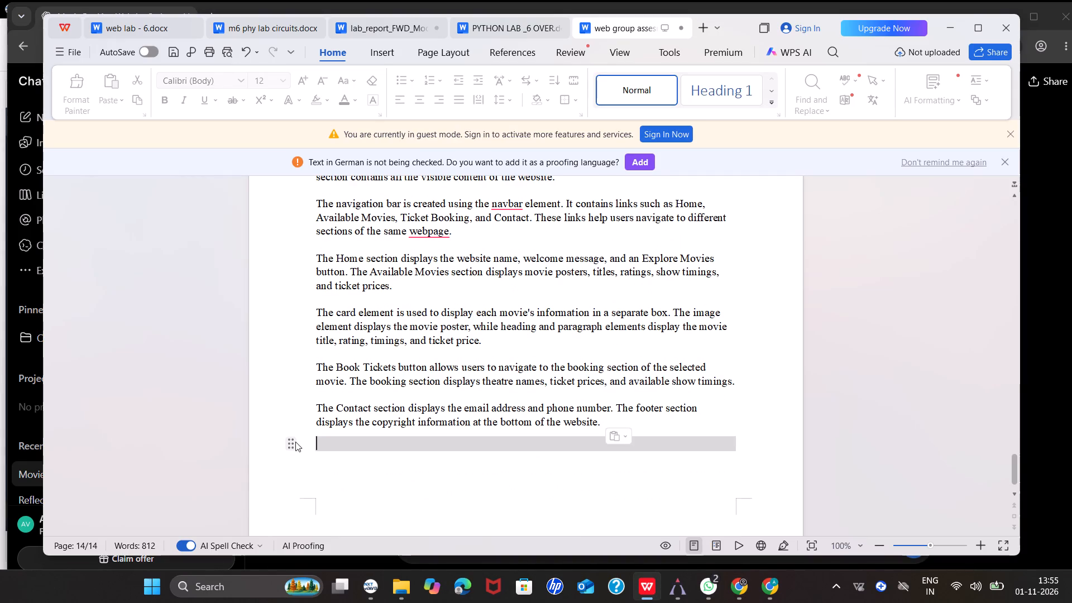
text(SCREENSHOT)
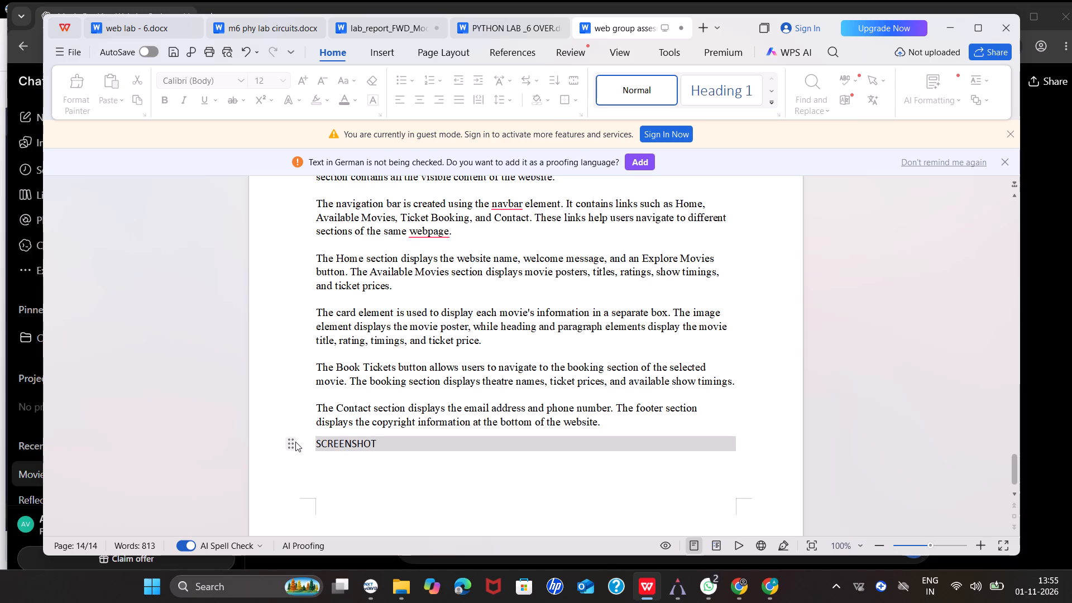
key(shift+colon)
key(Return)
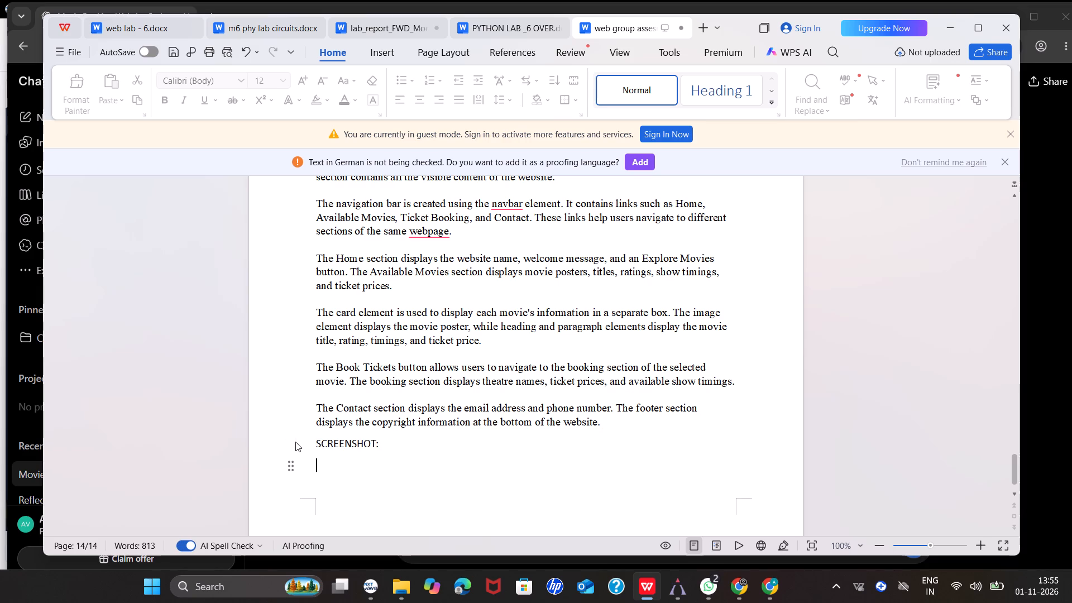
Switch to the NXT WAVE code editor and widen the code area against the website preview.
click(373, 586)
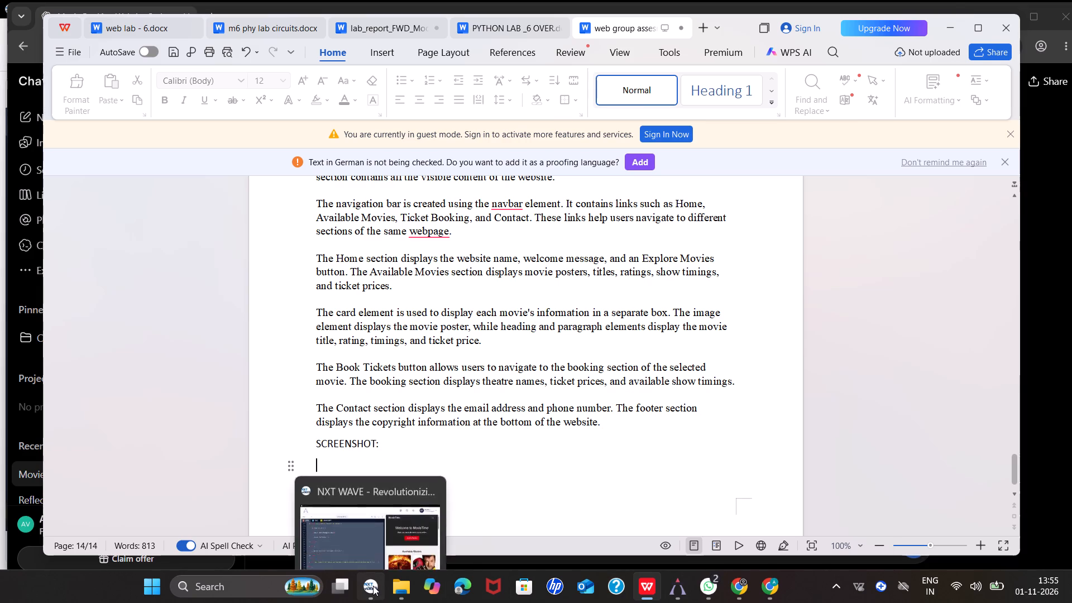
click(341, 367)
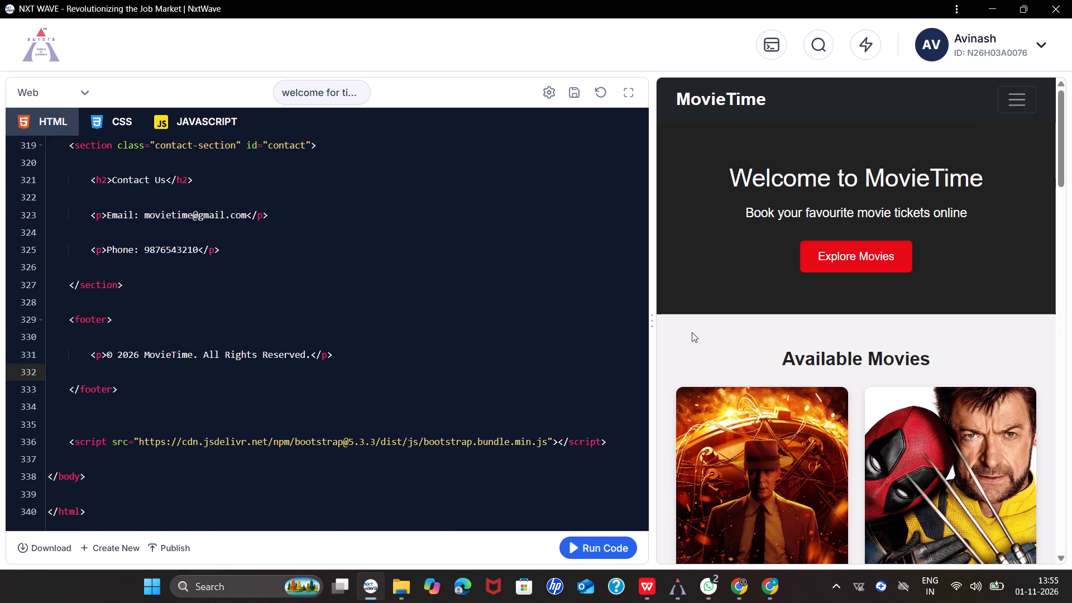
drag(652, 326, 1071, 318)
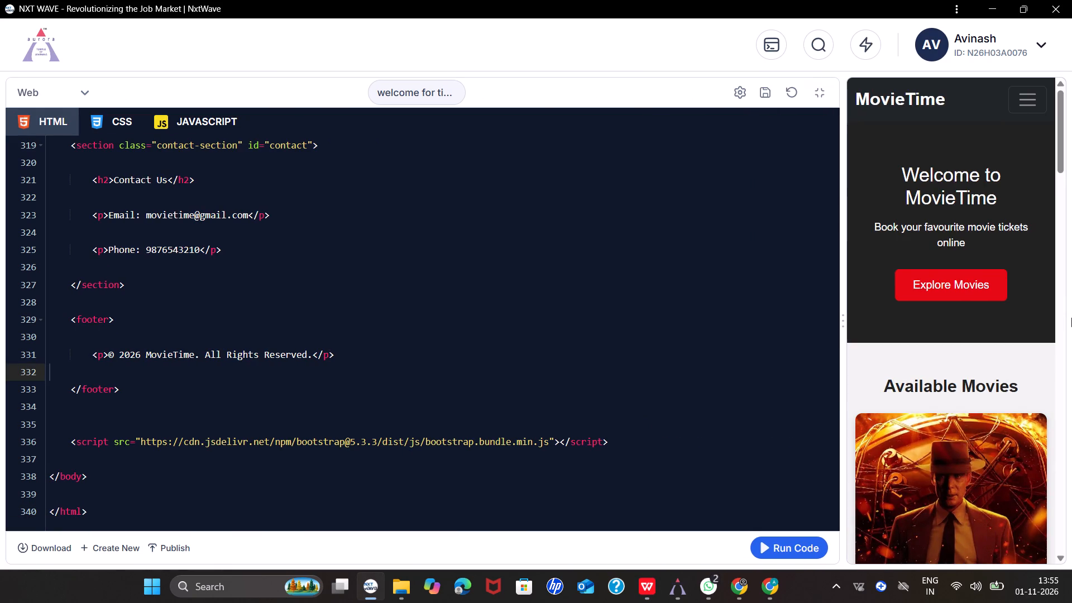
Capture a full-screen screenshot of the beginning of the HTML code and paste it under SCREENSHOT: in the WPS document.
scroll(485, 353, up, 20)
scroll(485, 353, up, 3)
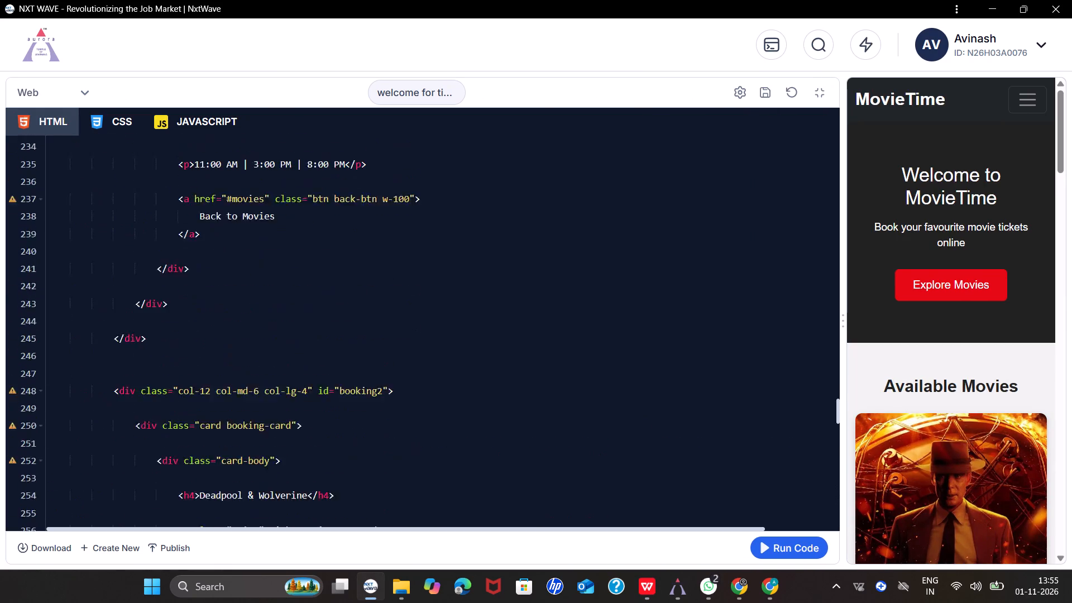
scroll(485, 353, up, 13)
scroll(485, 353, up, 10)
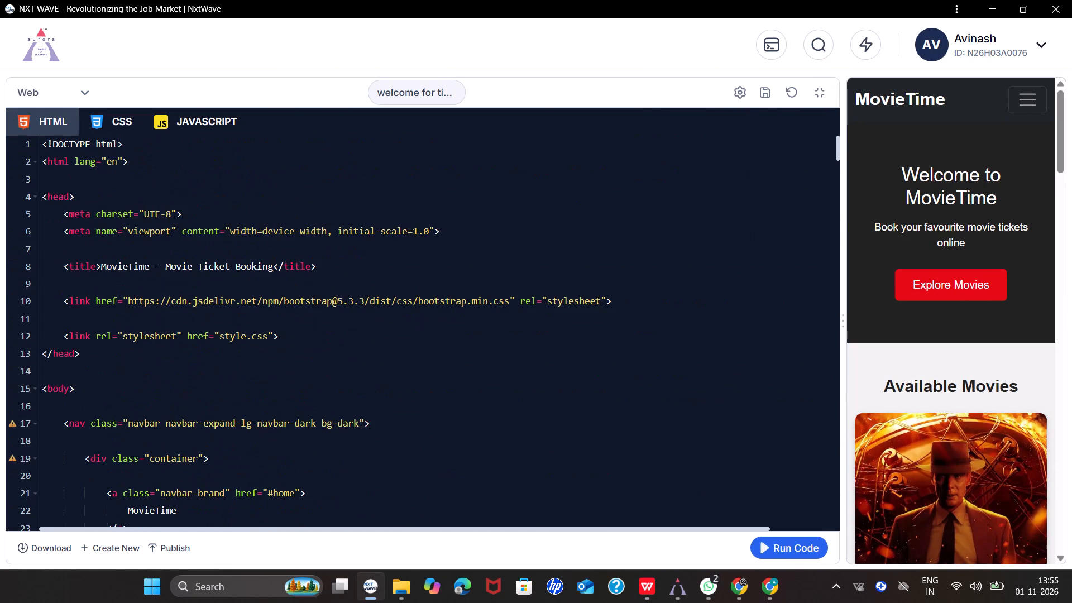
scroll(485, 353, up, 13)
key(Print)
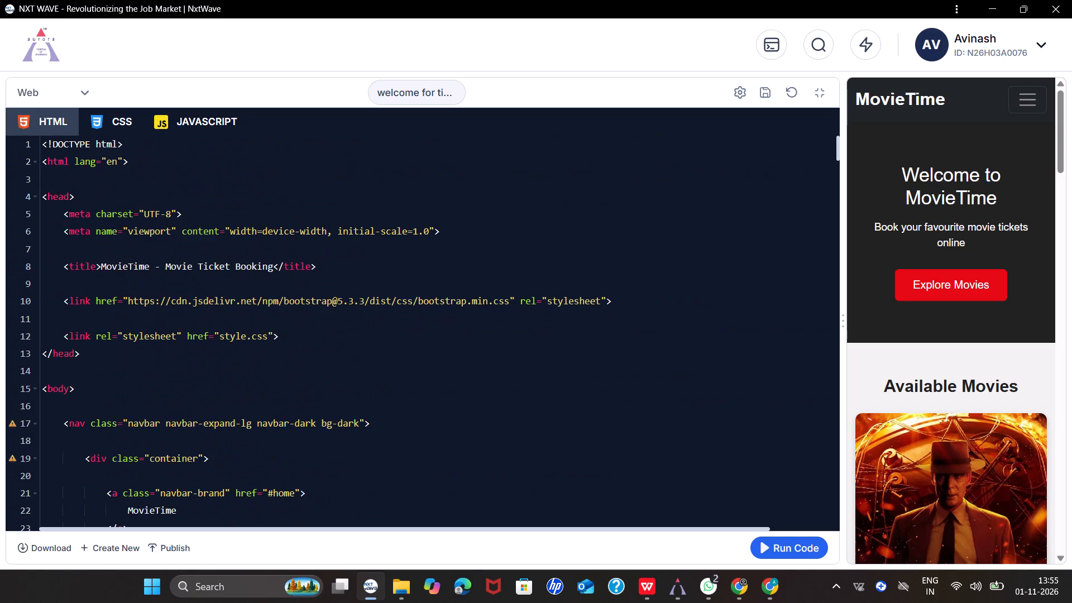
click(515, 23)
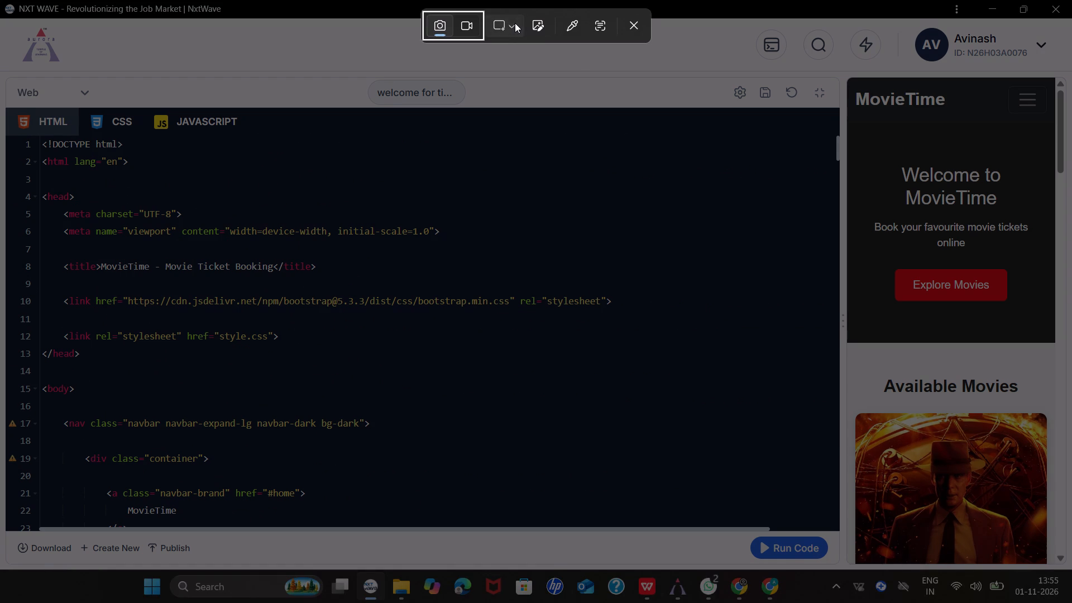
click(516, 85)
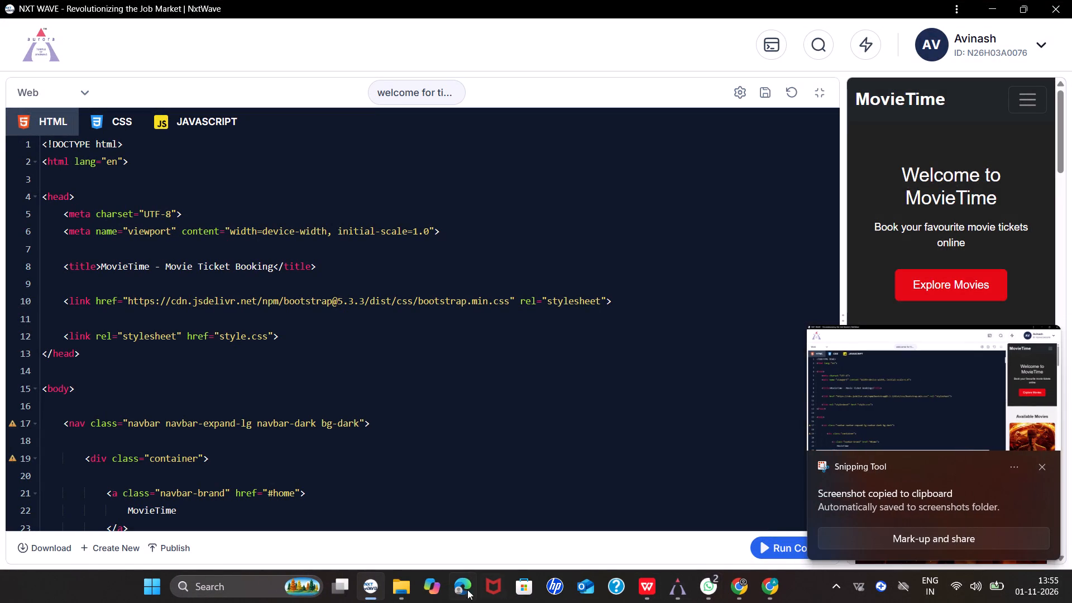
click(642, 585)
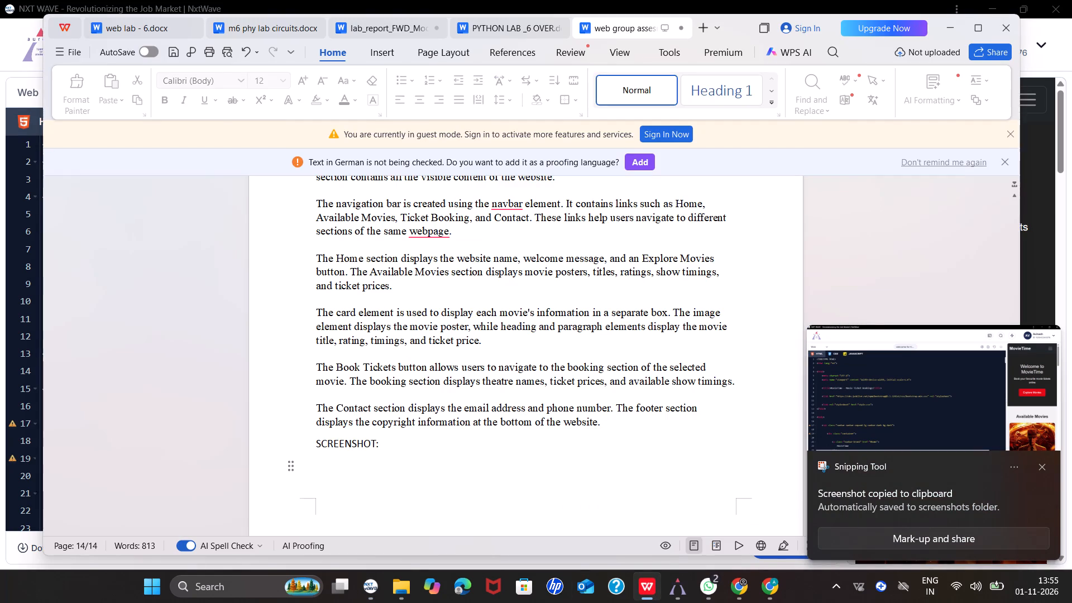
key(ctrl+v)
Add the heading "CSS CODE:" below the pasted screenshot and start a new line after it.
scroll(424, 523, down, 4)
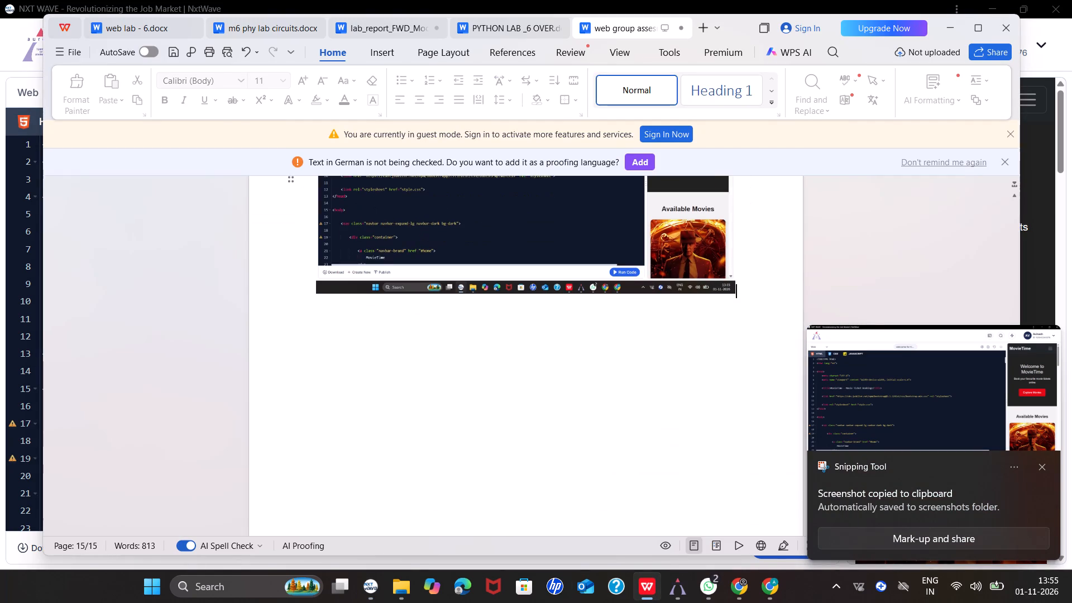
key(Return)
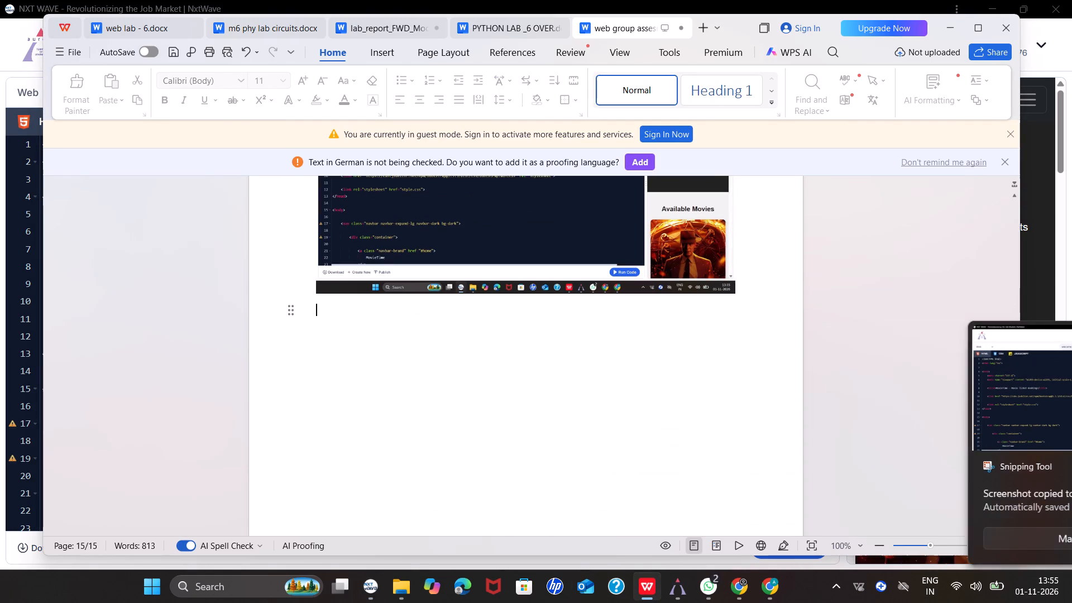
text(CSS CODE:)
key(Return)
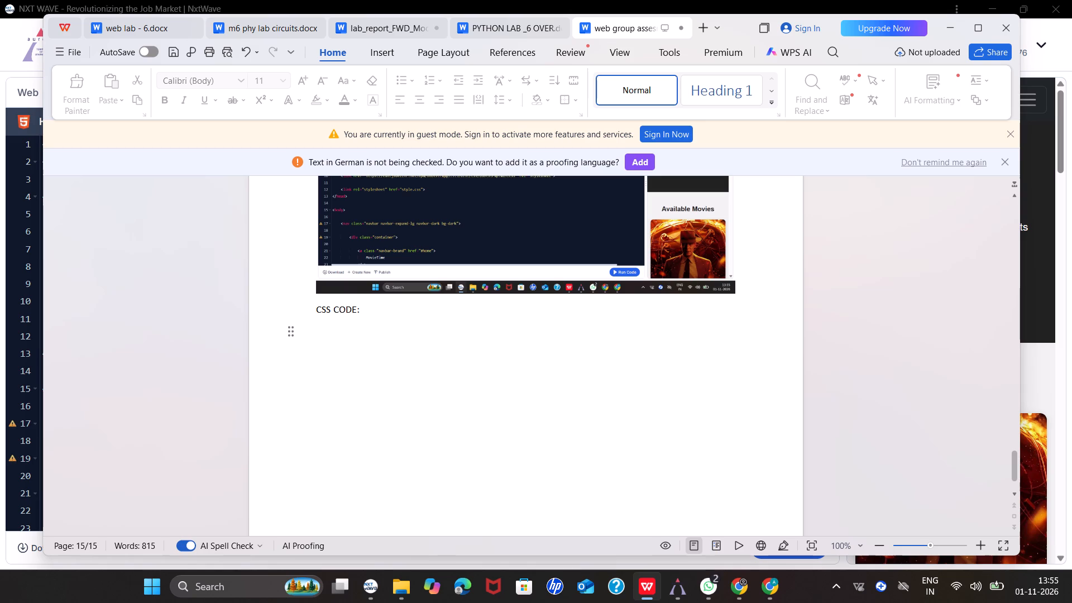
Open the CSS code in the NXT WAVE editor and change the body selector on line 3 to ".body".
click(375, 588)
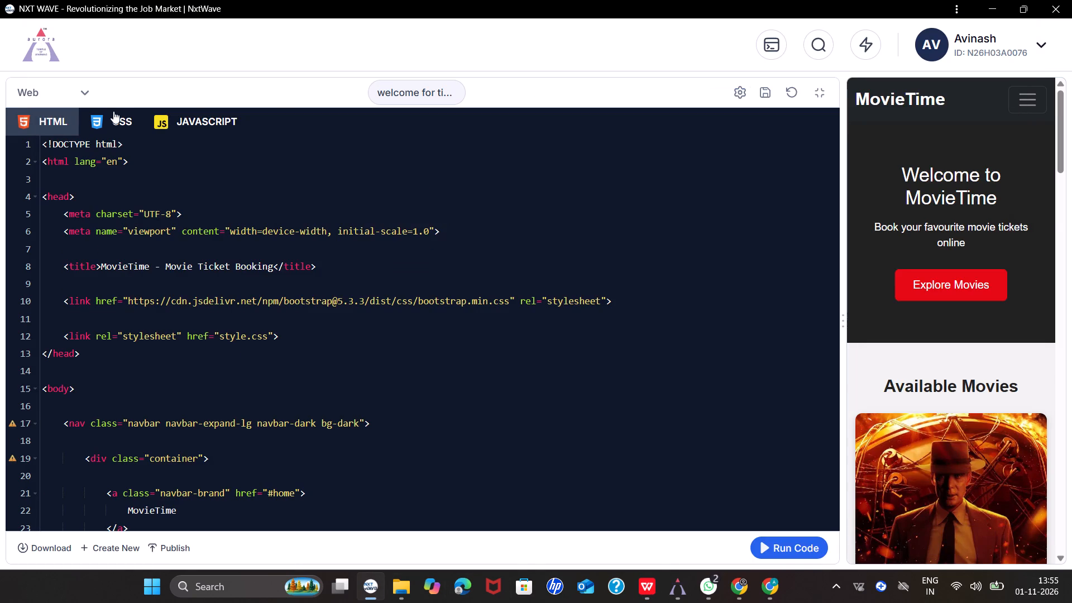
click(113, 107)
drag(30, 174, 41, 178)
click(41, 178)
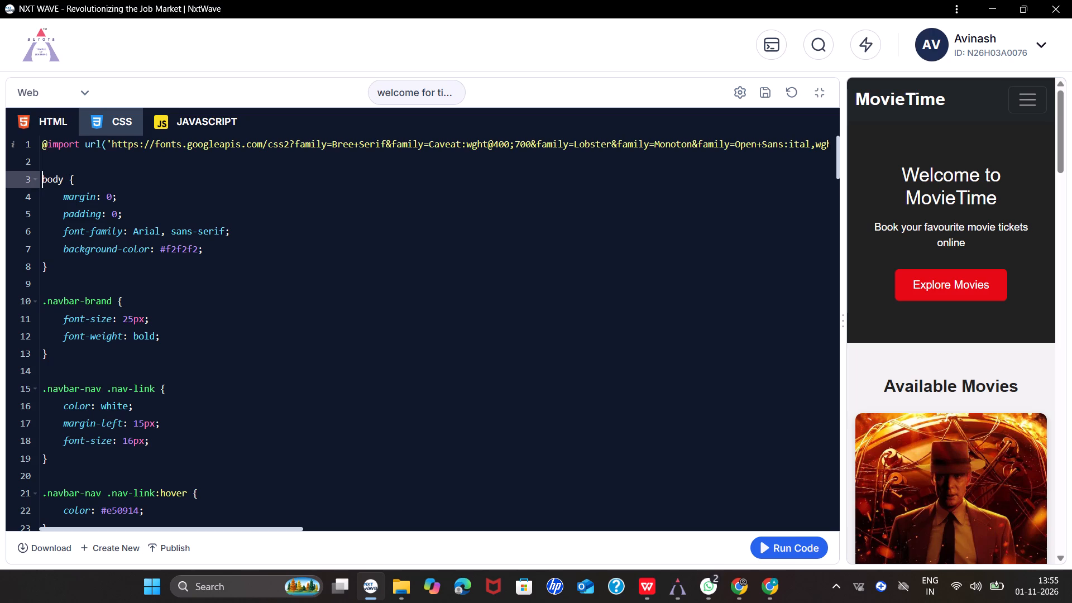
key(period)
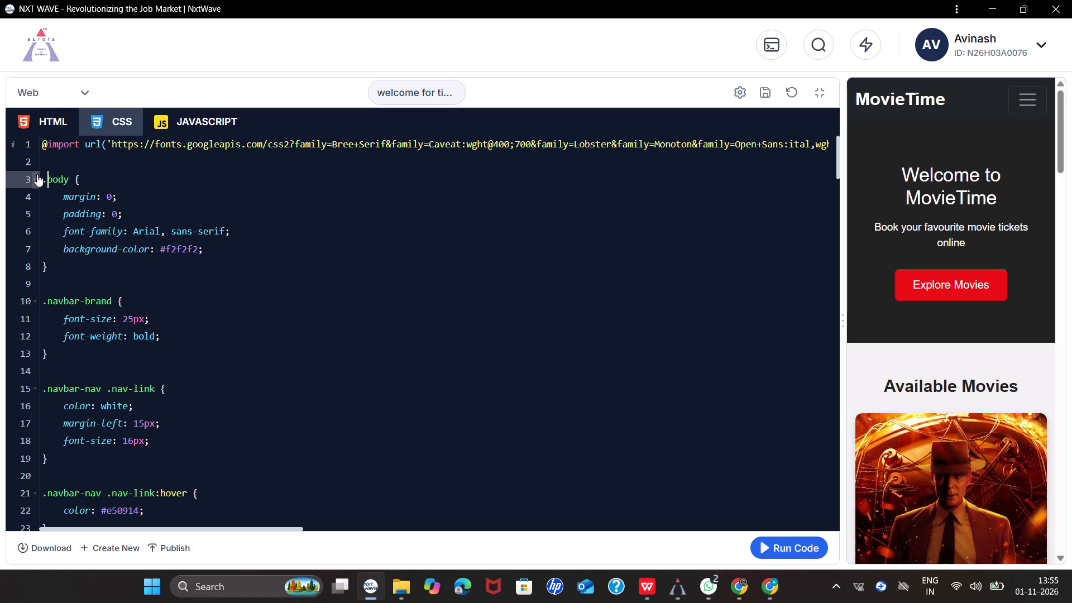
click(38, 174)
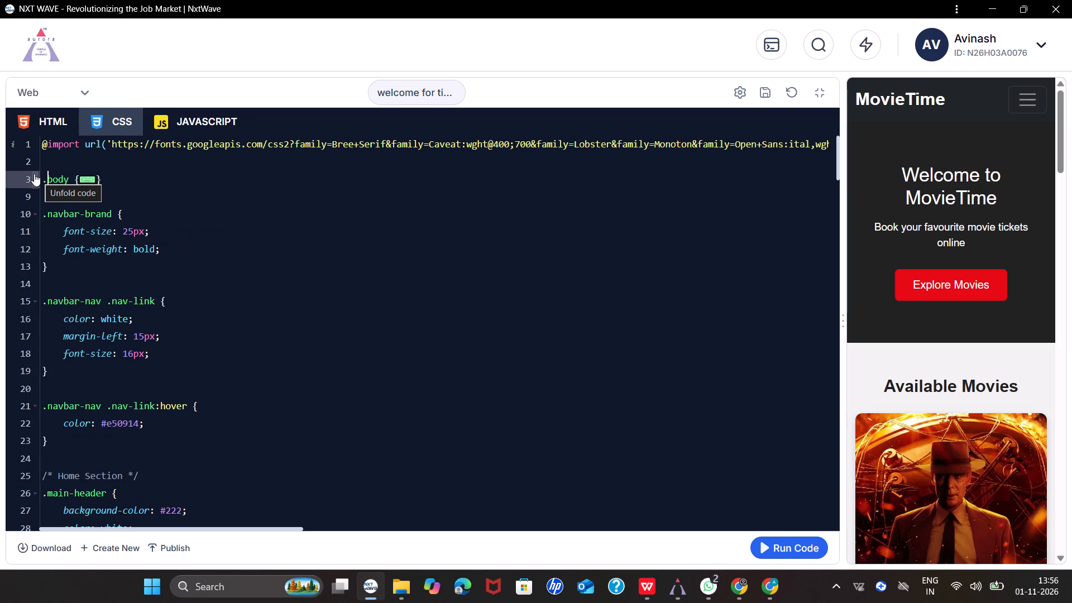
click(34, 174)
key(Left)
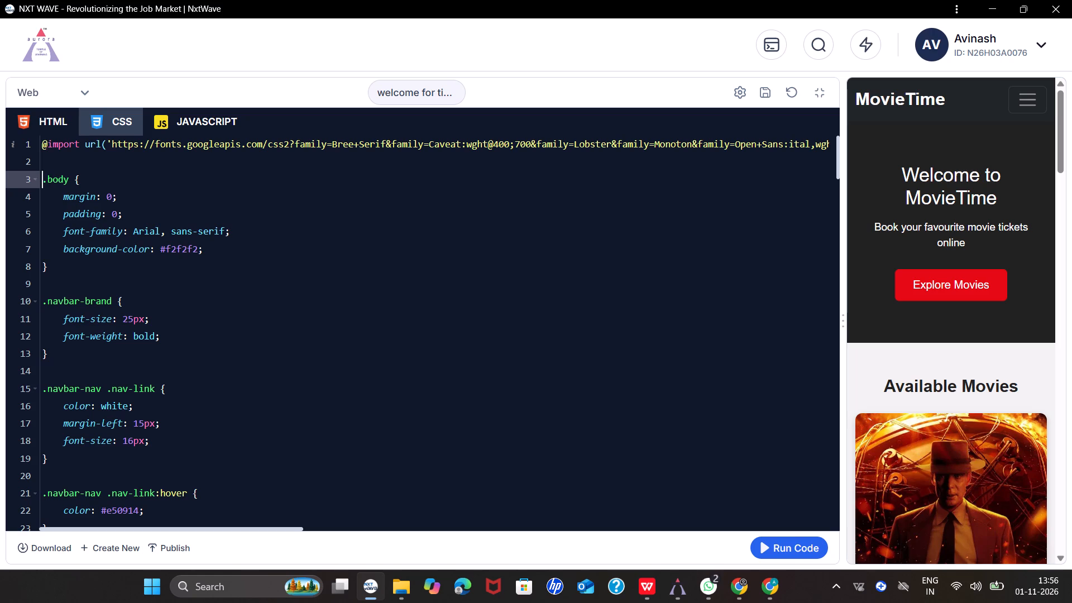
Copy the CSS code from the .body rule through the last line and paste it under CSS CODE: in the WPS document.
drag(42, 176, 128, 506)
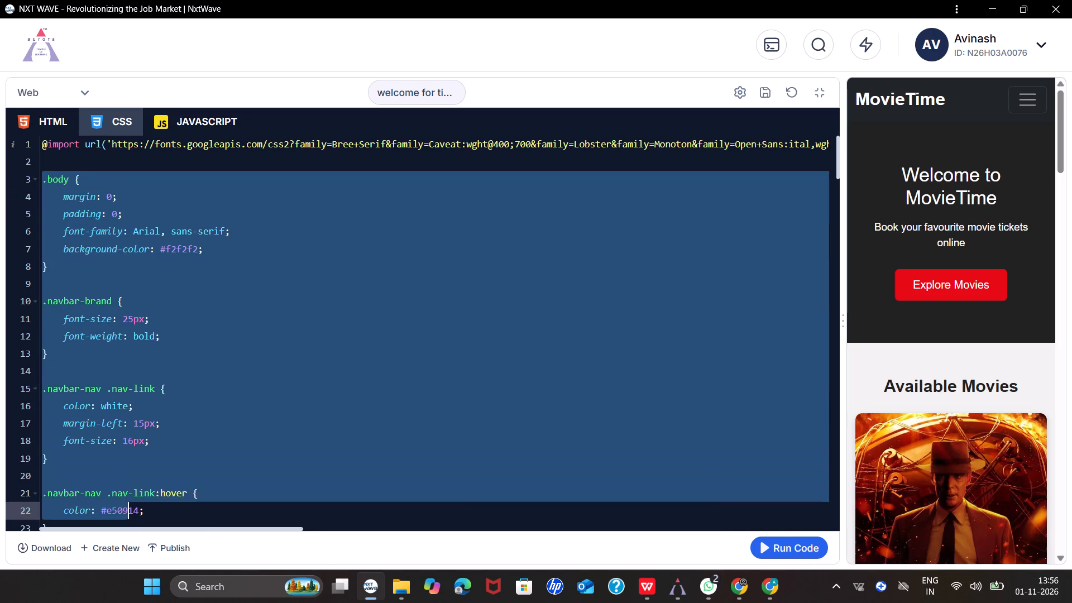
drag(128, 506, 128, 602)
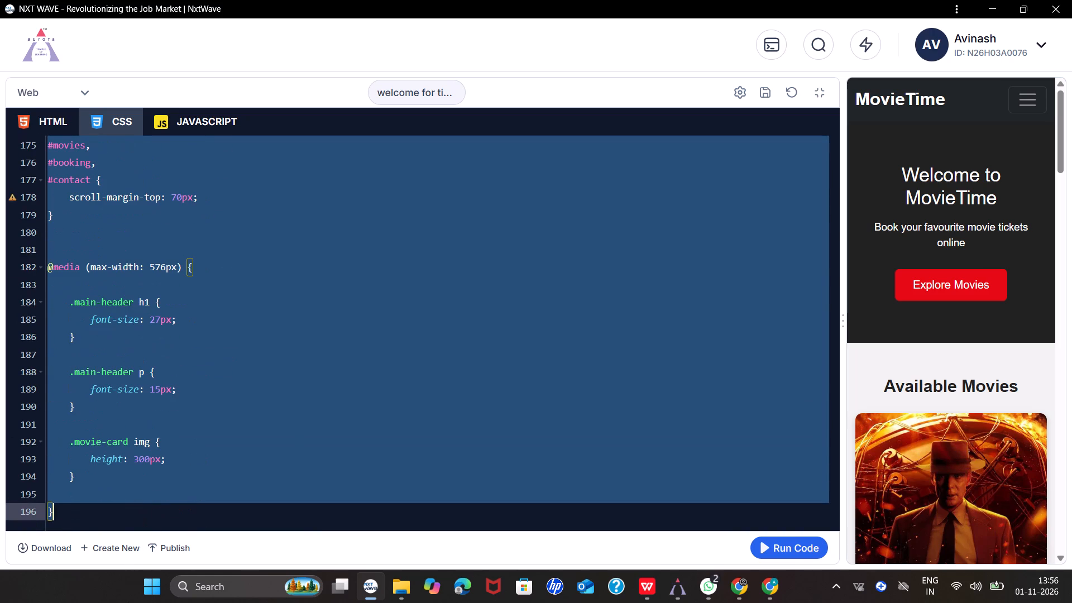
drag(128, 602, 152, 510)
key(ctrl+c)
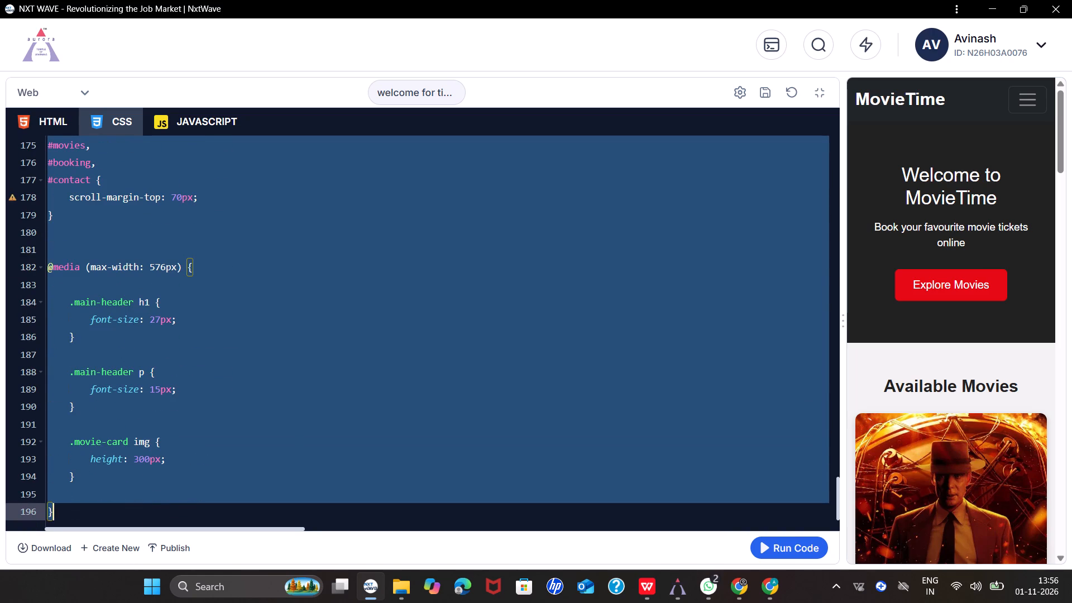
click(650, 583)
key(ctrl+v)
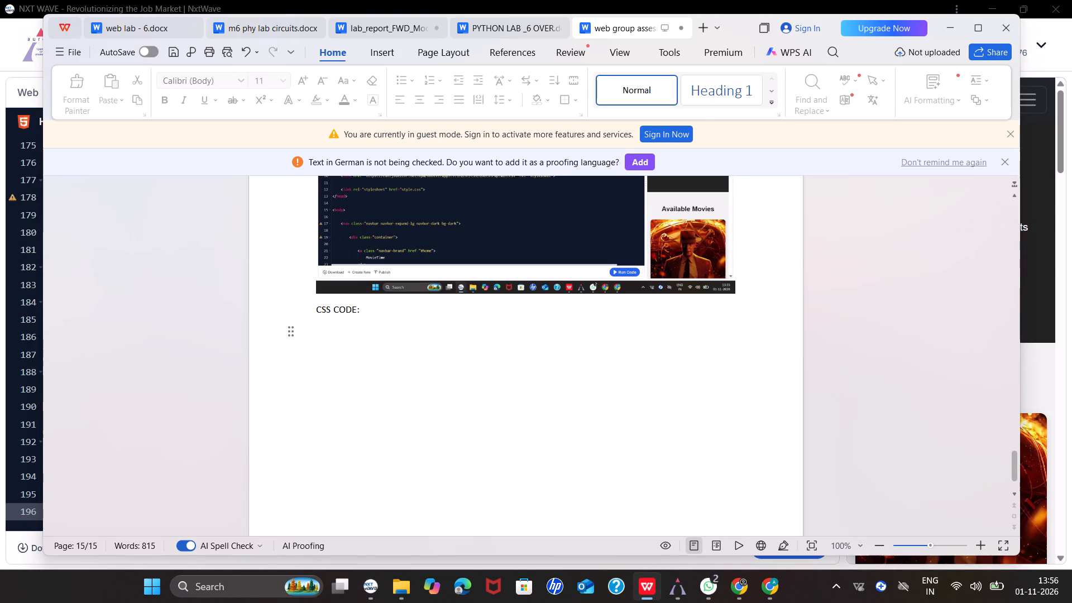
Add the heading "EXPLANATION FOR CSS CODE:" below the pasted CSS code and start a new line after it.
scroll(359, 391, down, 2)
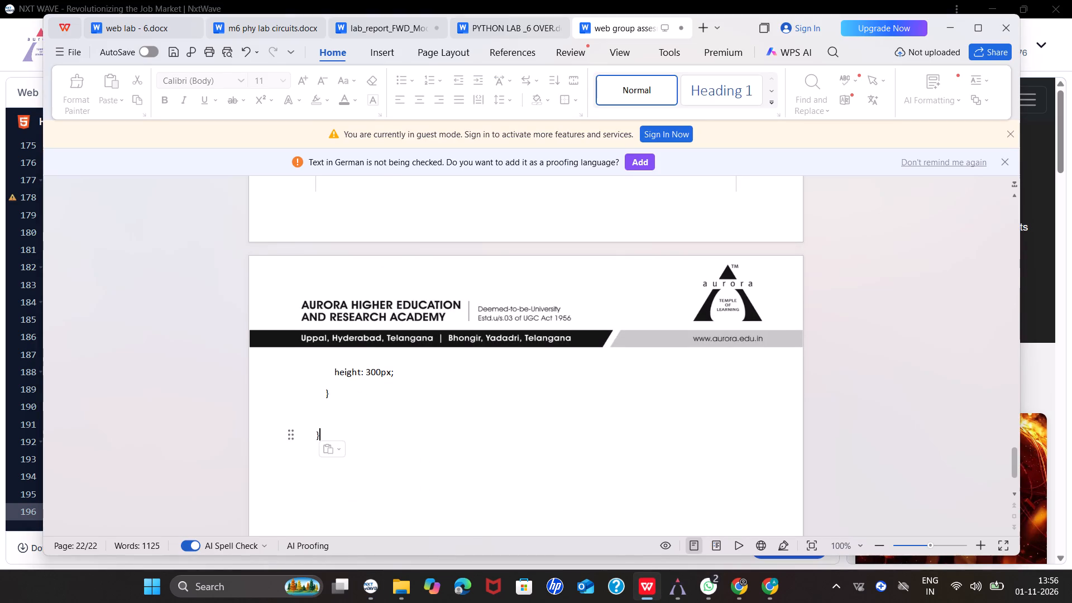
key(Return)
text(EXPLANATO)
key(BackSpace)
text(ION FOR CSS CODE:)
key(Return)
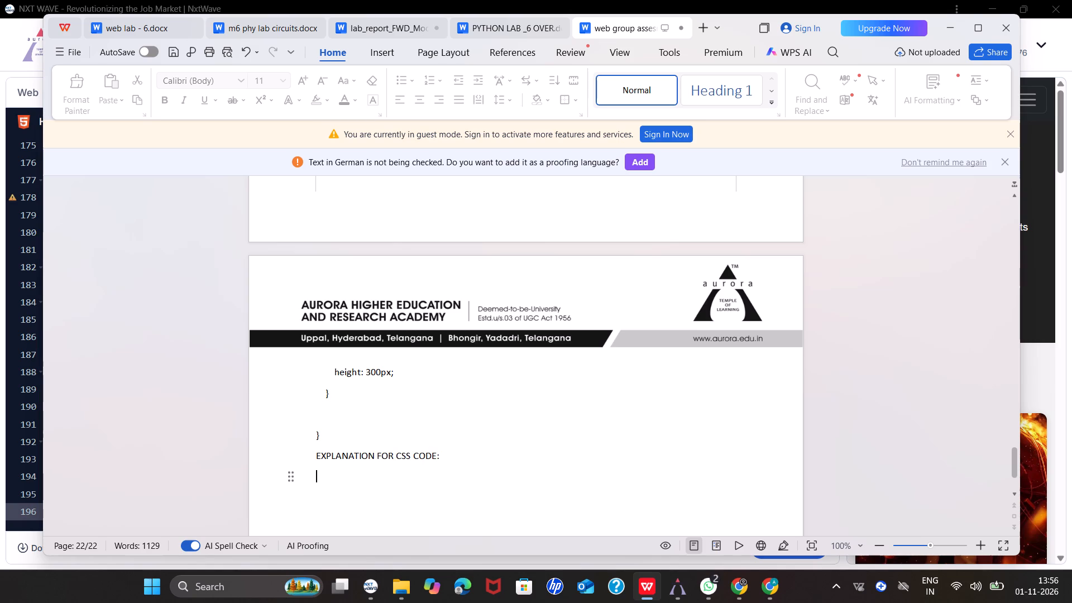
click(742, 586)
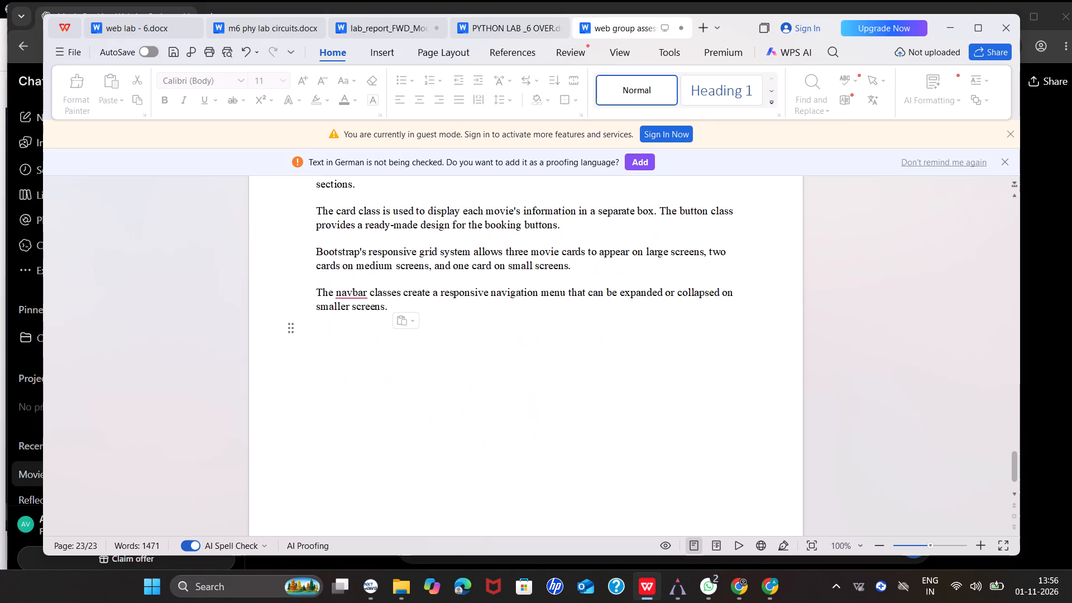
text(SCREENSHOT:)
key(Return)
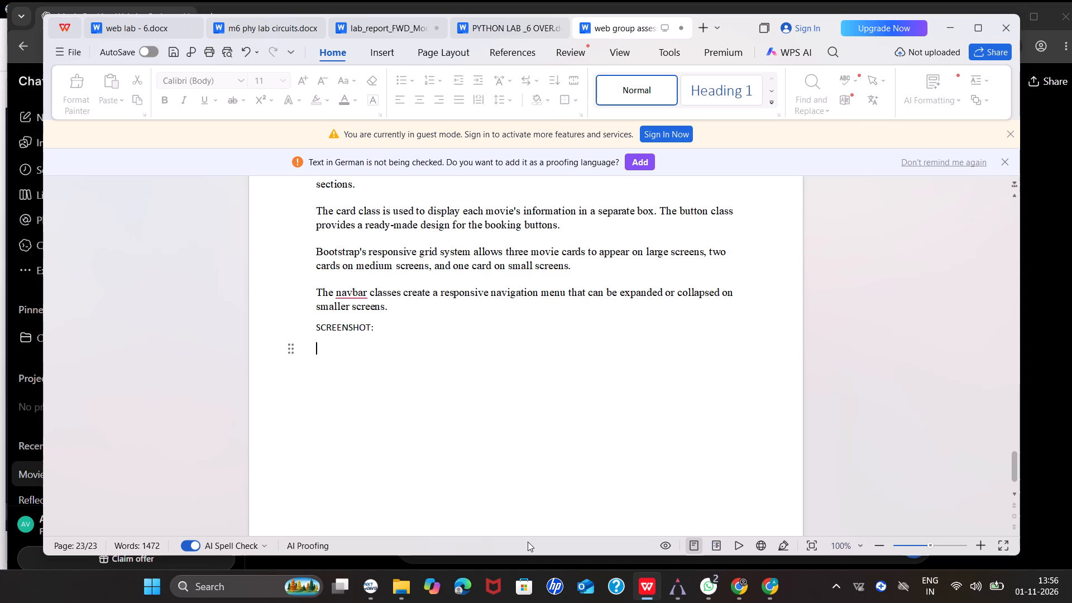
Capture a full-screen screenshot of the CSS code from line 1 in the NxtWave editor and paste it under SCREENSHOT: in the WPS document.
click(371, 587)
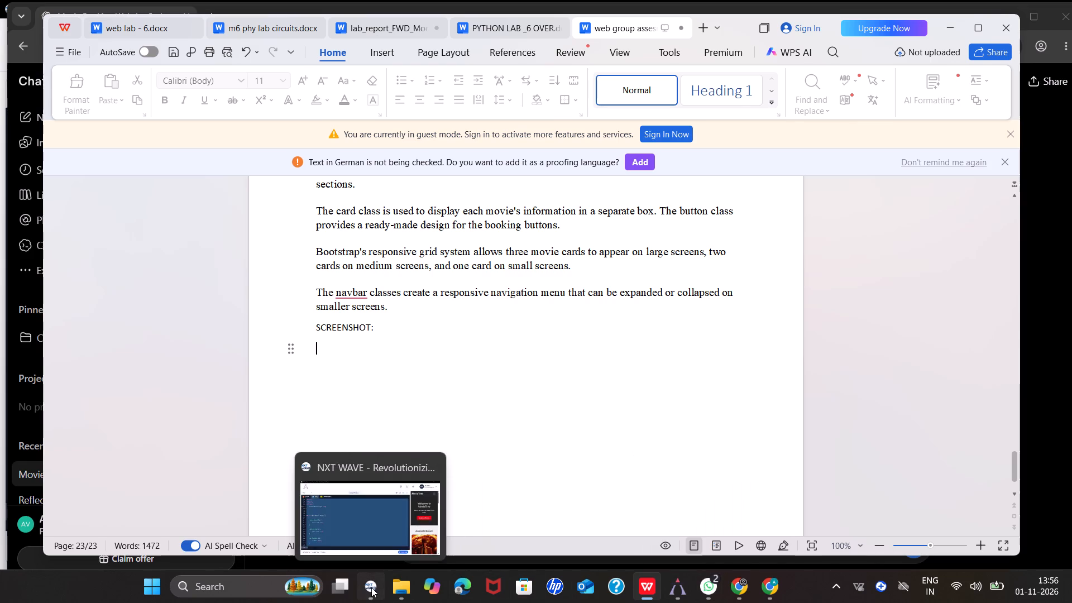
click(327, 359)
scroll(242, 282, up, 20)
scroll(242, 282, up, 2)
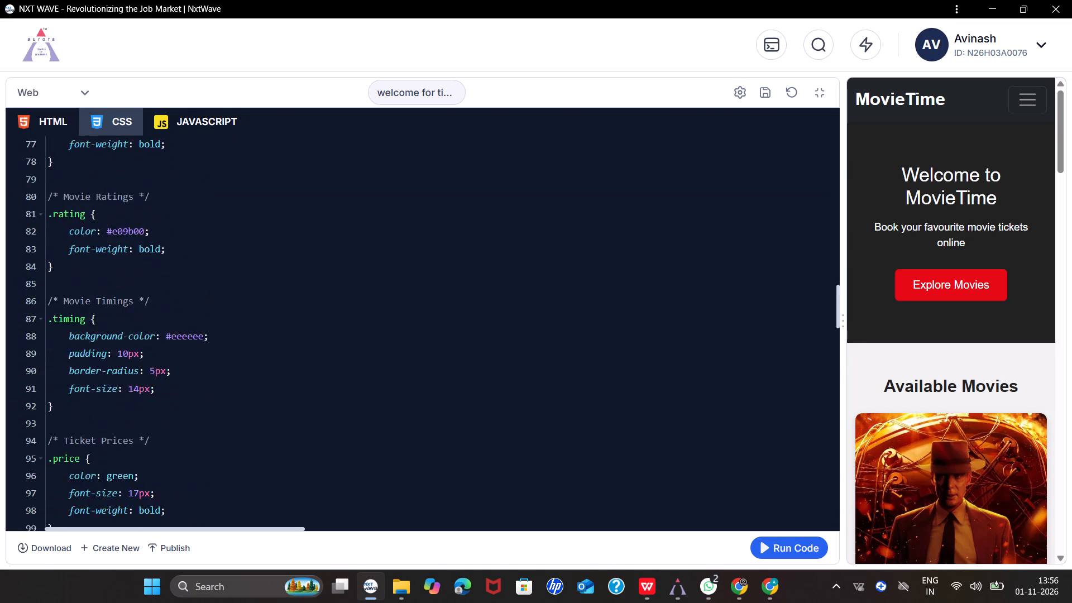
scroll(242, 282, up, 12)
key(Print)
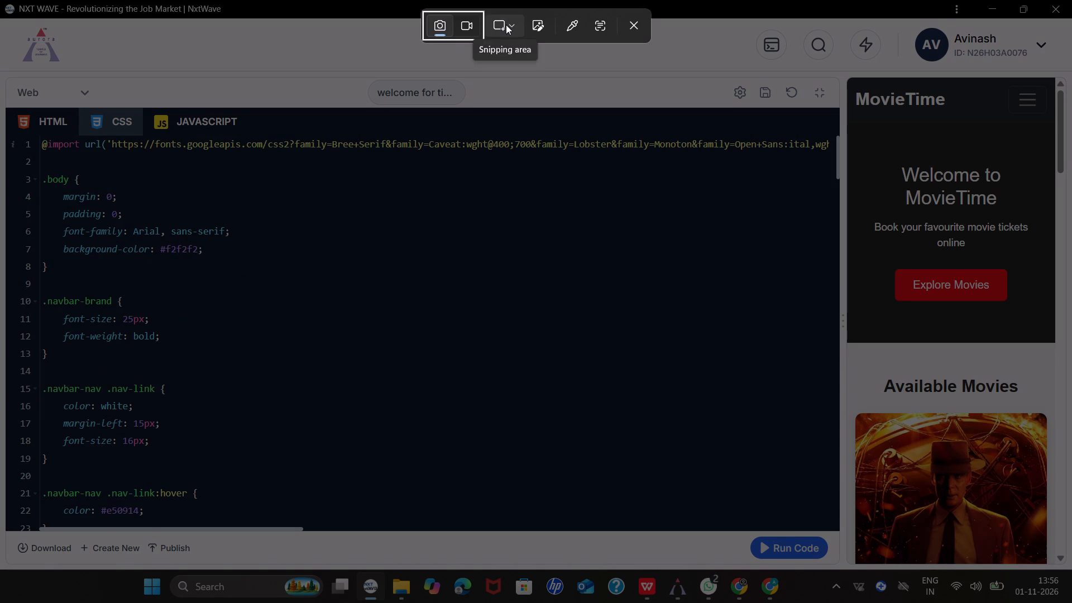
click(506, 25)
click(525, 78)
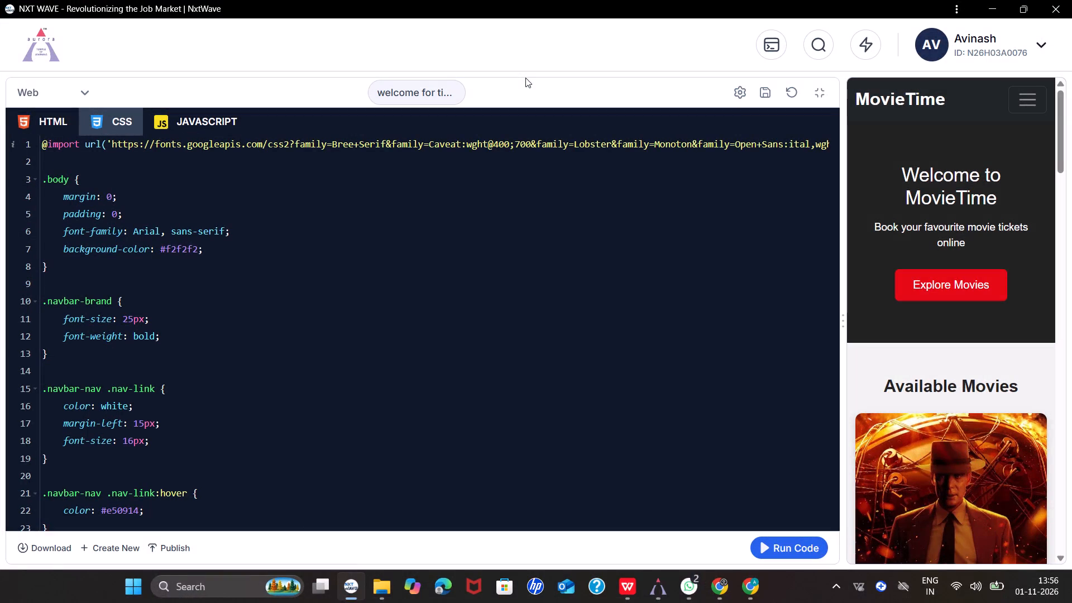
click(647, 580)
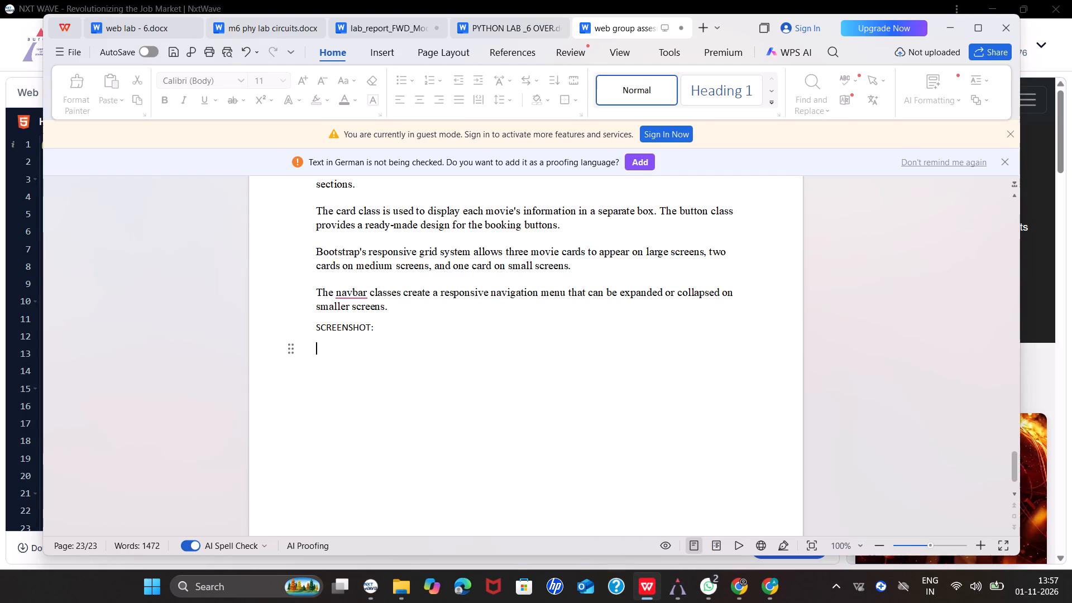
key(ctrl+v)
Add the heading "OUTPUT SCREENSHOT:" on a new line below the pasted CSS code screenshot.
scroll(457, 502, down, 3)
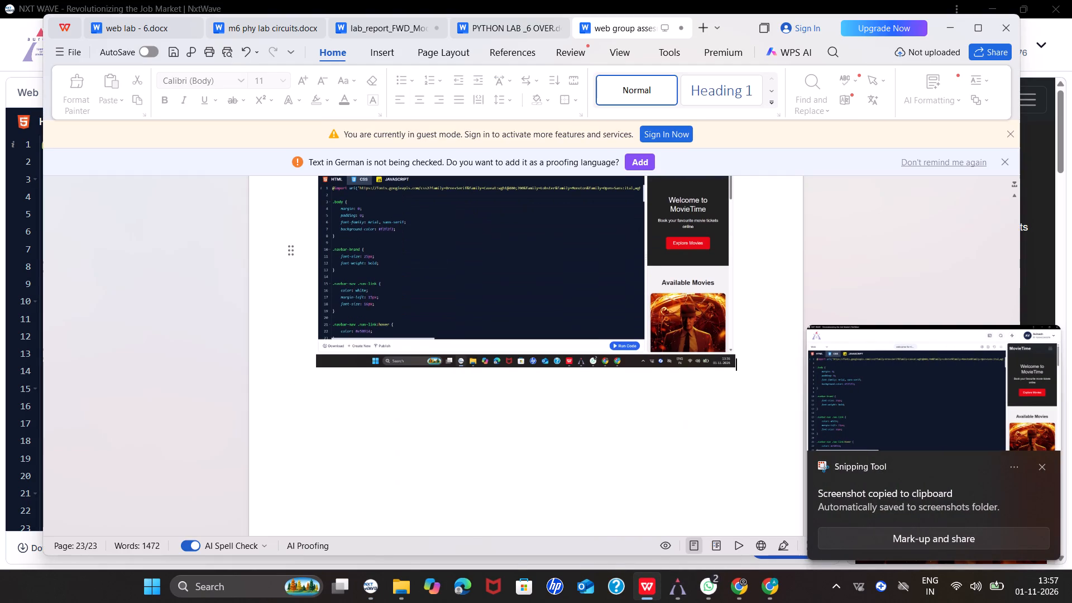
key(Return)
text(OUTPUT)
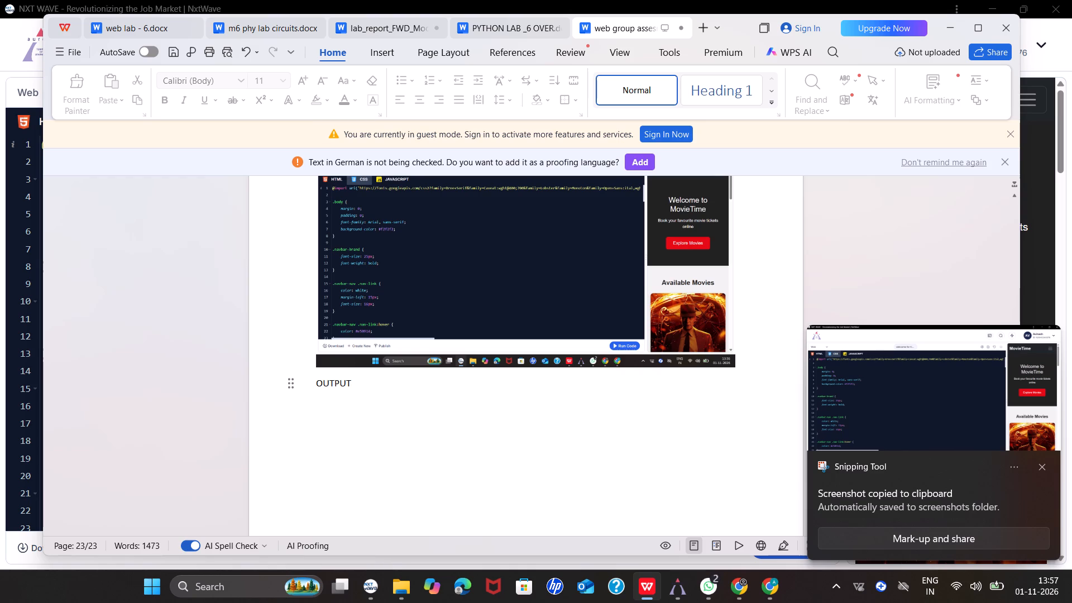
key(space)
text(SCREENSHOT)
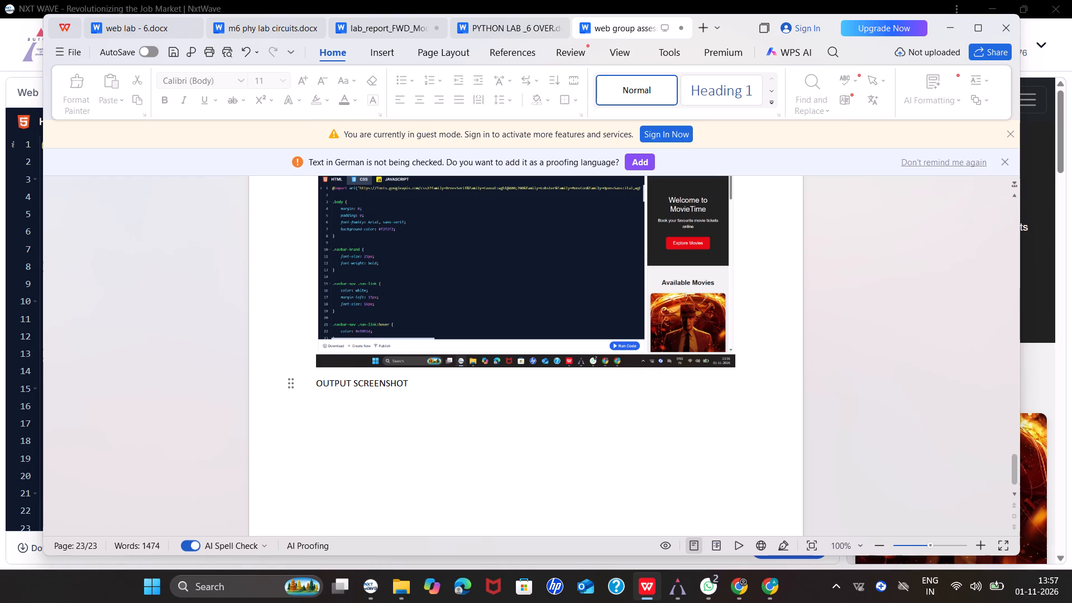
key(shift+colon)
Capture a full-screen screenshot of the top of the MovieTime website in Chrome and paste it under OUTPUT SCREENSHOT: in the WPS document.
click(763, 594)
scroll(381, 347, down, 1)
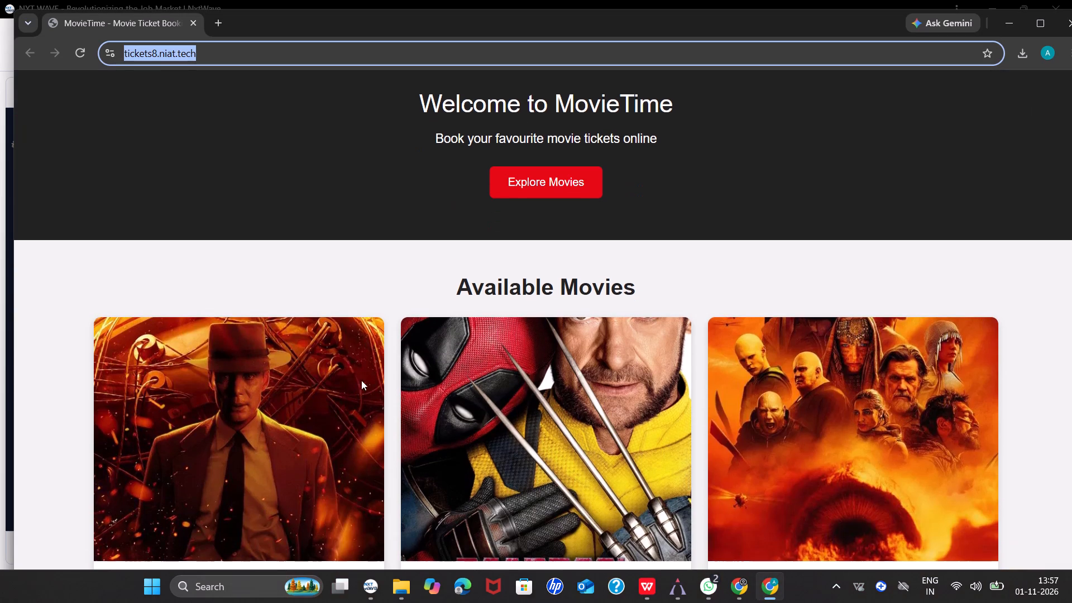
click(336, 310)
scroll(346, 235, up, 7)
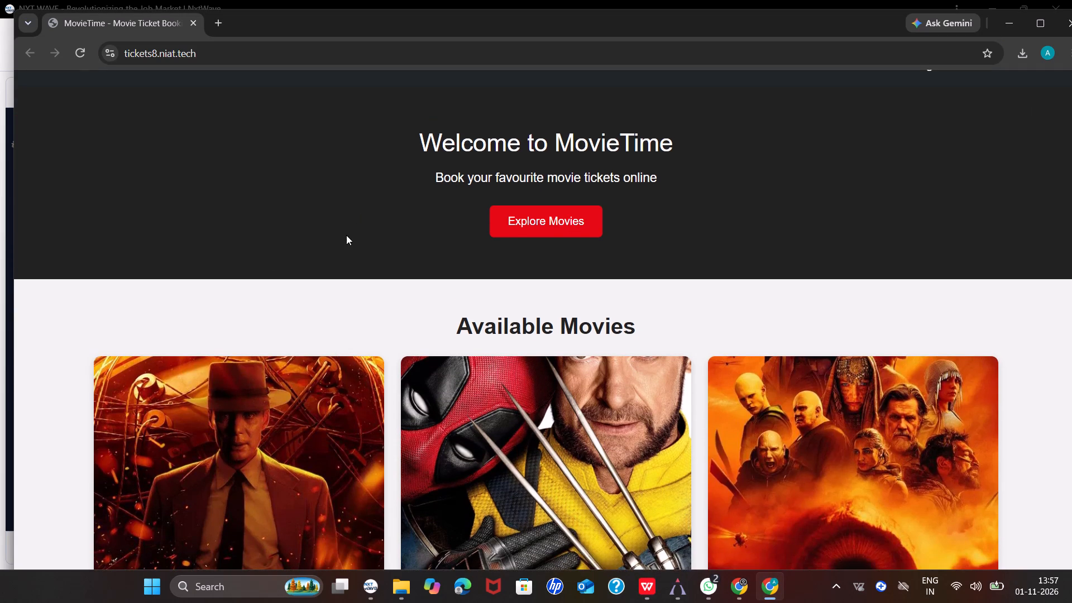
key(Print)
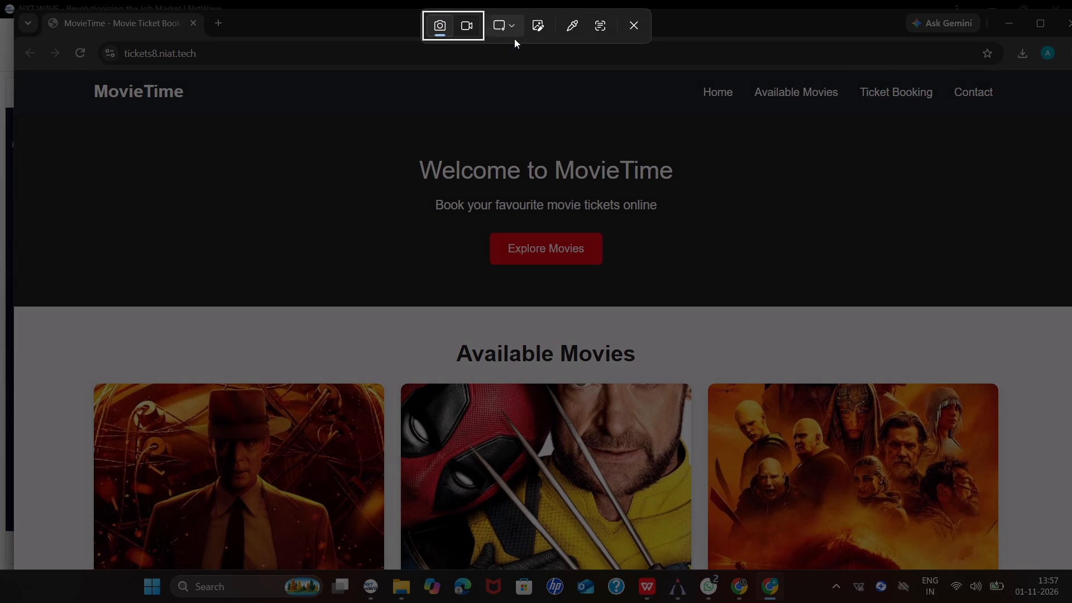
click(511, 28)
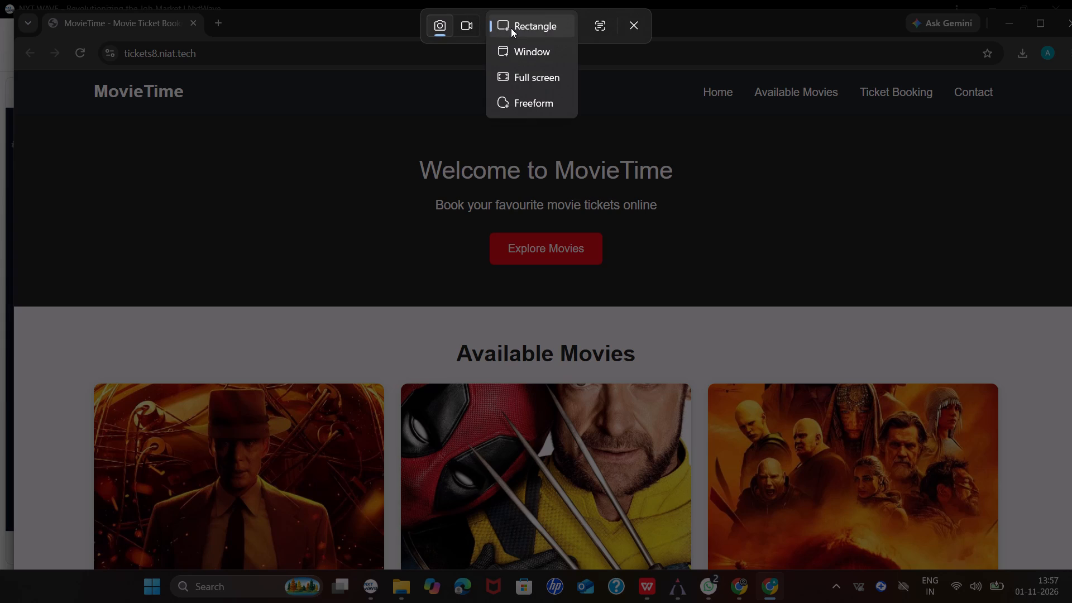
click(509, 78)
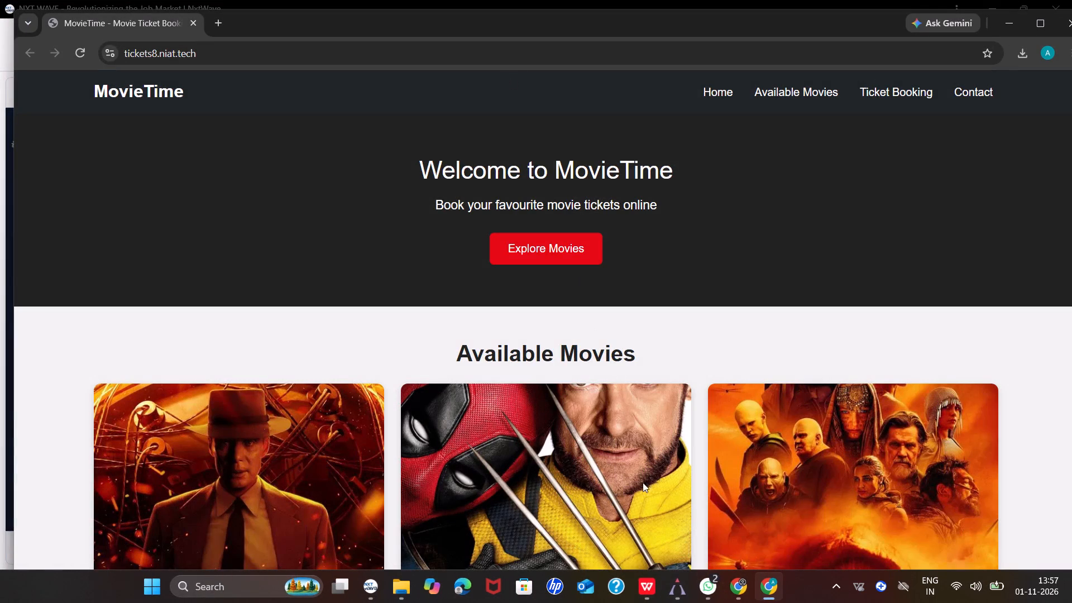
click(645, 586)
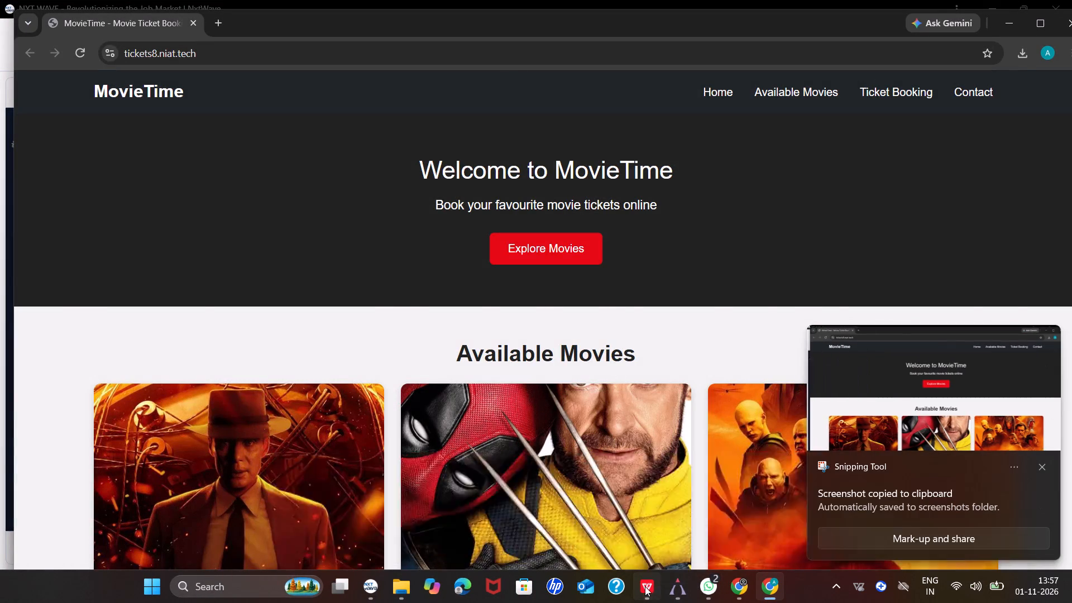
key(Return)
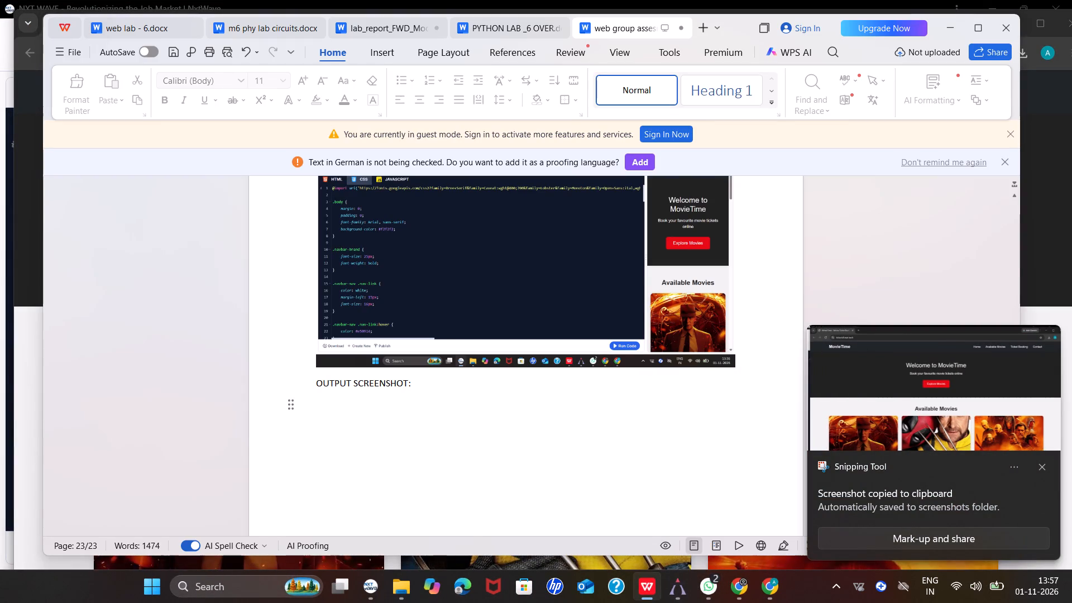
key(ctrl+v)
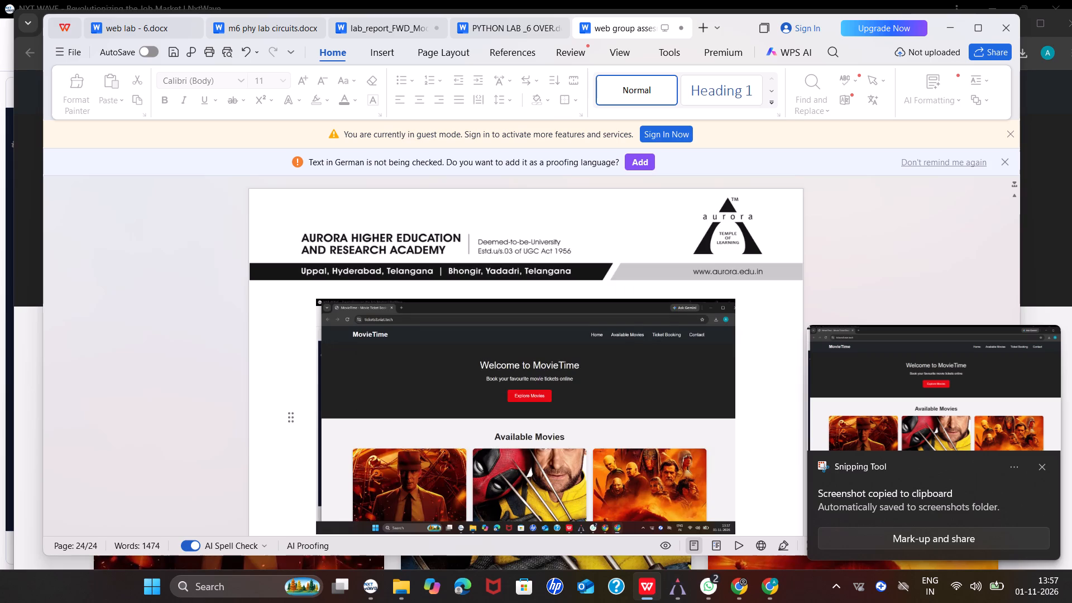
Add the heading "OUTPUT LINK:" below the website screenshot and start a new line after it.
scroll(462, 388, down, 4)
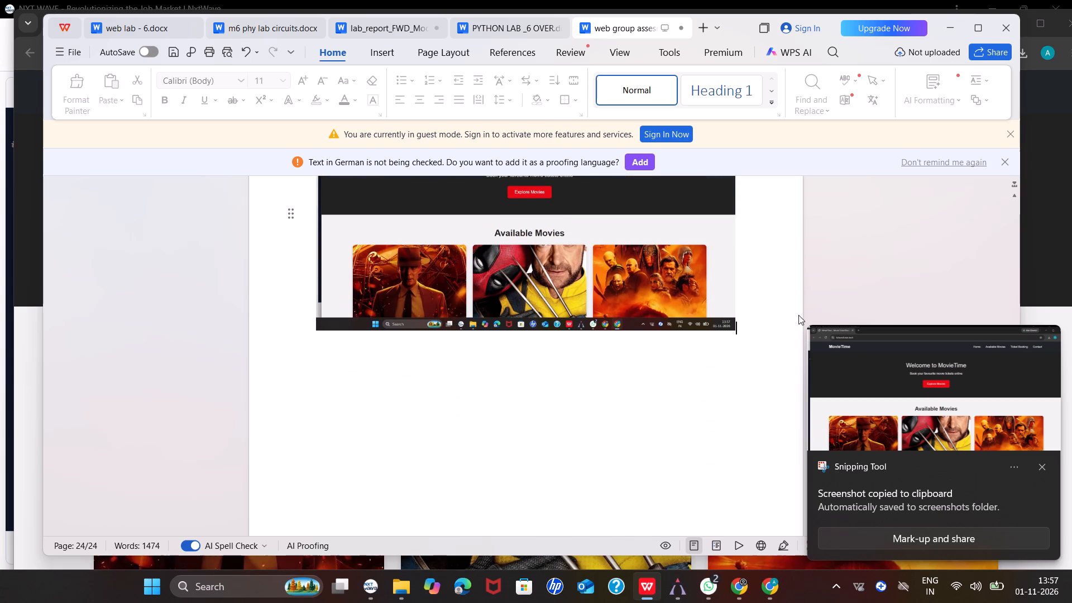
key(Return)
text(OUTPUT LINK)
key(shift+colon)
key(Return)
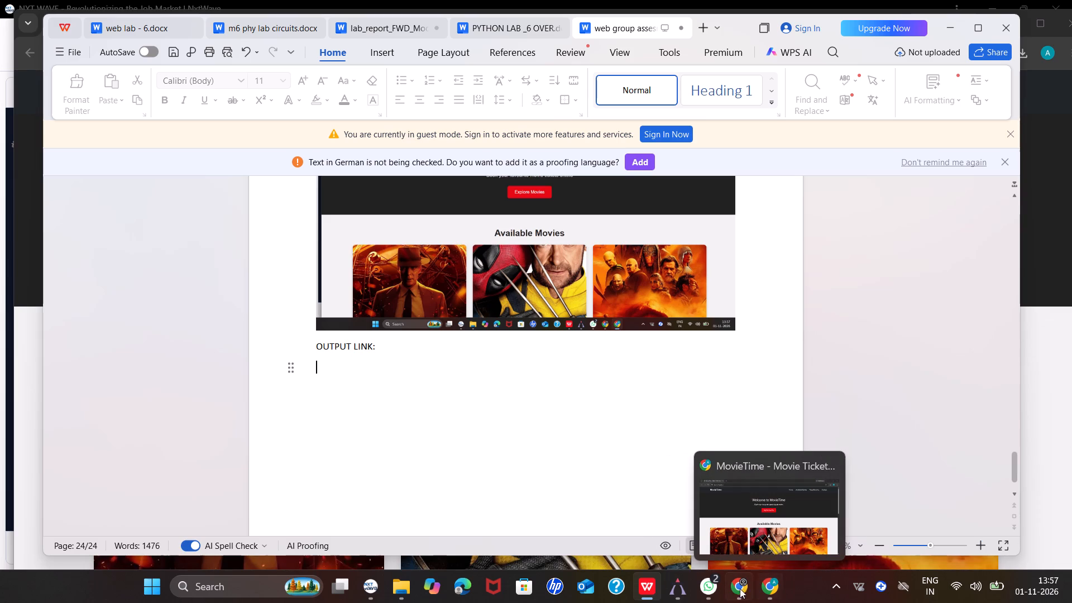
Copy the MovieTime website address, tickets8.niat.tech, from Chrome and paste it under OUTPUT LINK: in the WPS document.
click(764, 582)
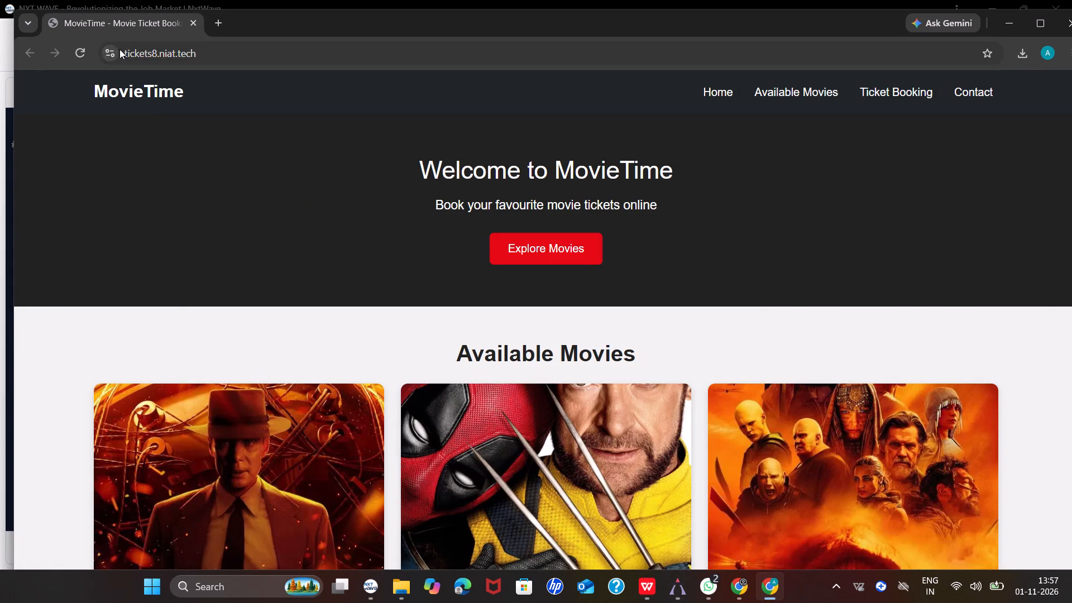
drag(119, 49, 226, 68)
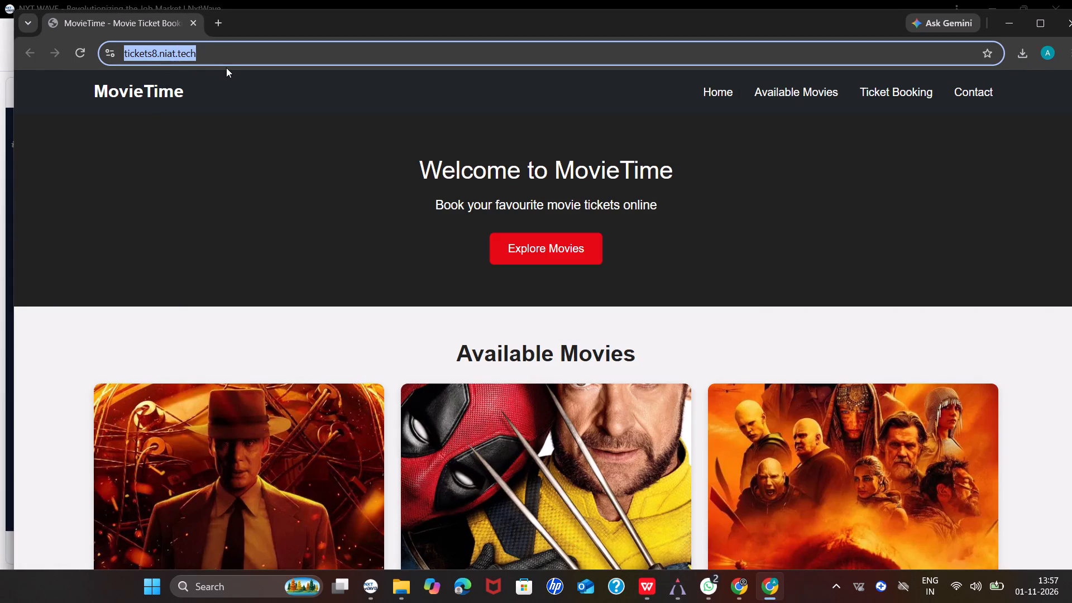
key(ctrl+c)
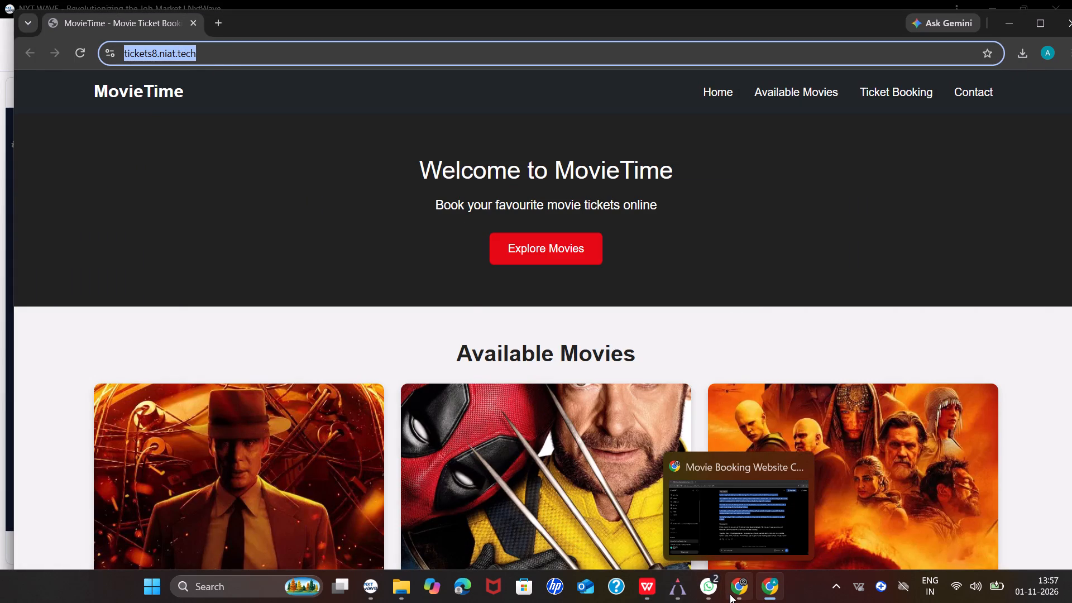
click(653, 592)
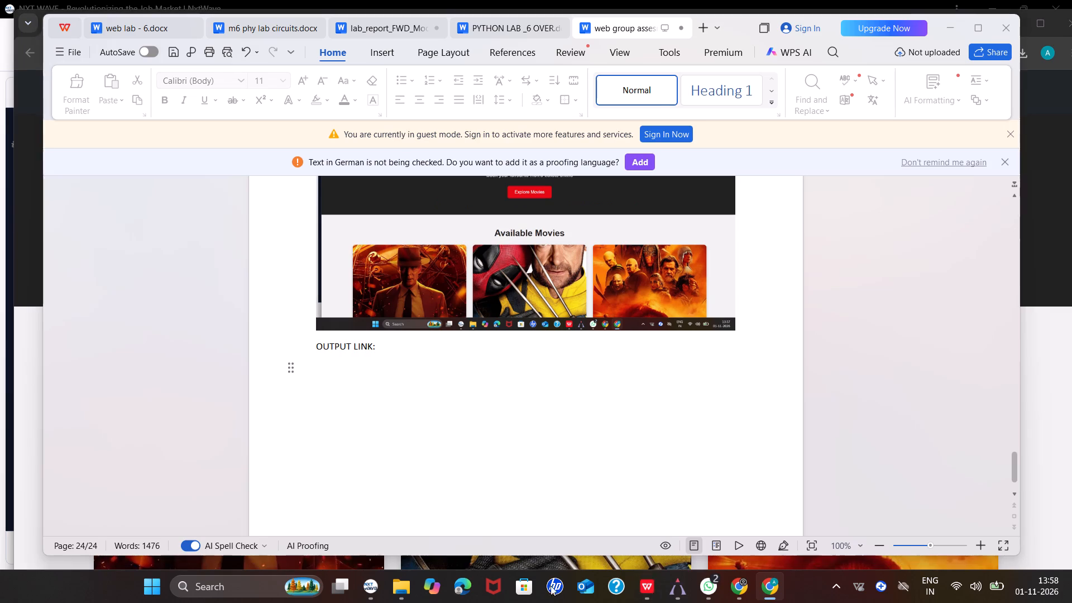
key(ctrl+v)
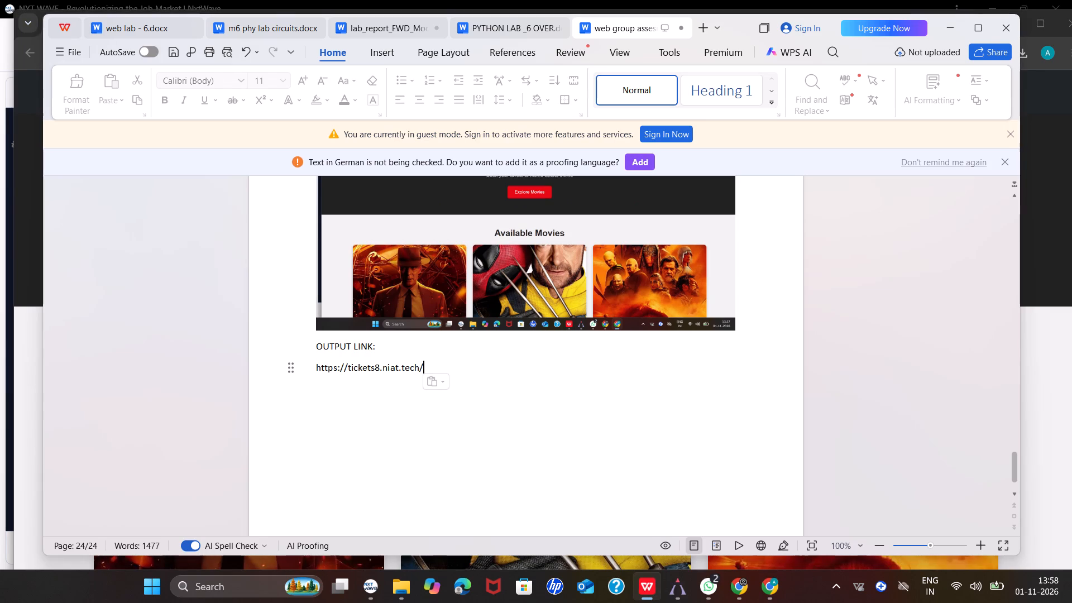
click(325, 444)
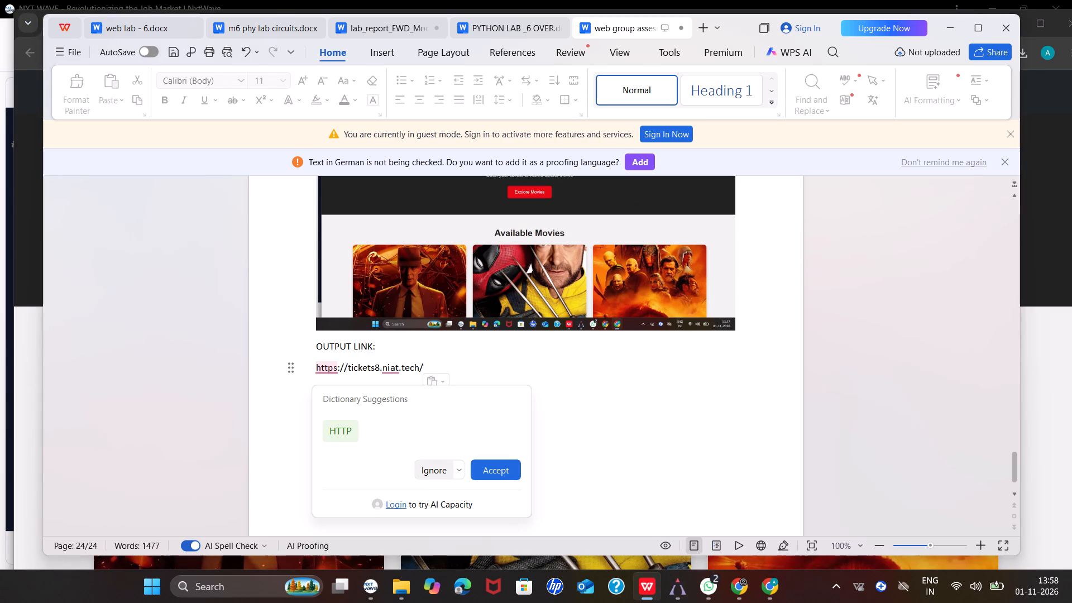
click(678, 414)
Return to the student details table on the first page and place the cursor in the empty Date cell.
scroll(499, 273, up, 20)
scroll(499, 273, up, 5)
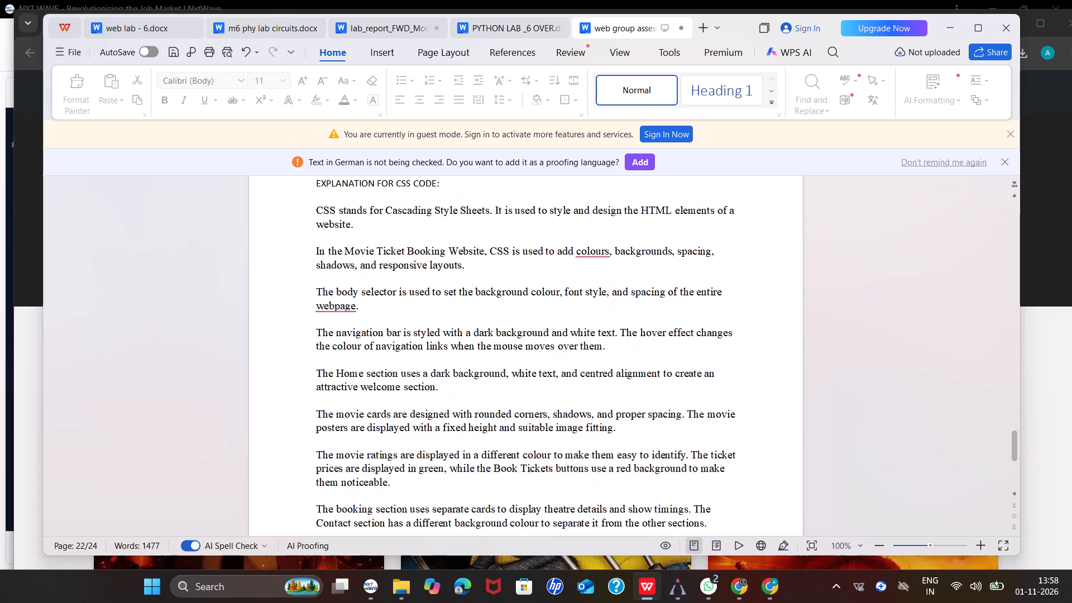
scroll(499, 273, up, 13)
scroll(499, 273, up, 12)
scroll(499, 273, up, 11)
scroll(499, 273, up, 11)
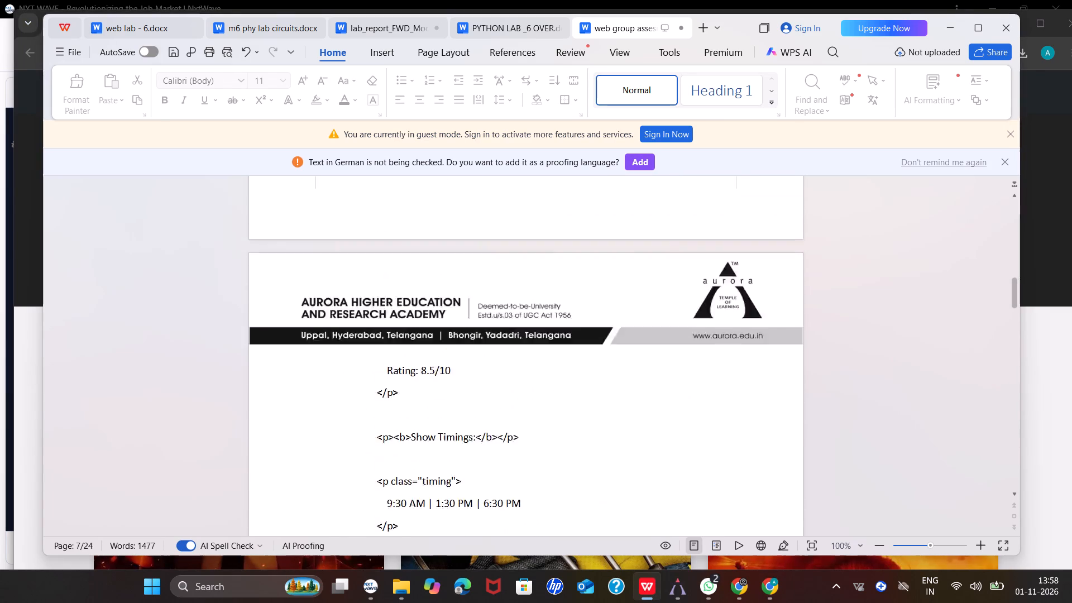
scroll(499, 273, up, 9)
scroll(499, 273, up, 12)
scroll(499, 273, up, 11)
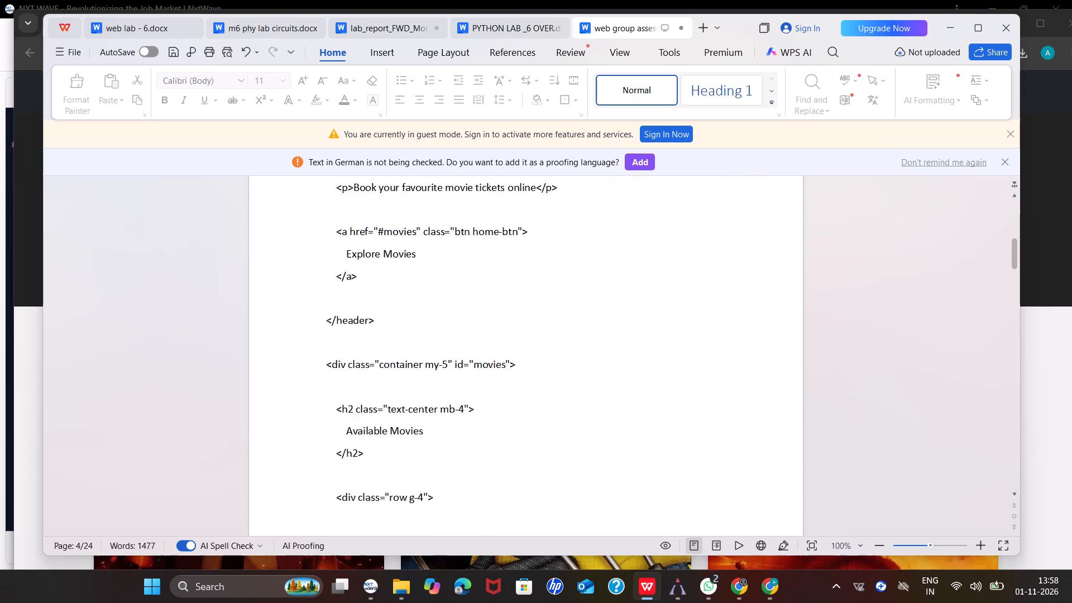
scroll(499, 273, up, 19)
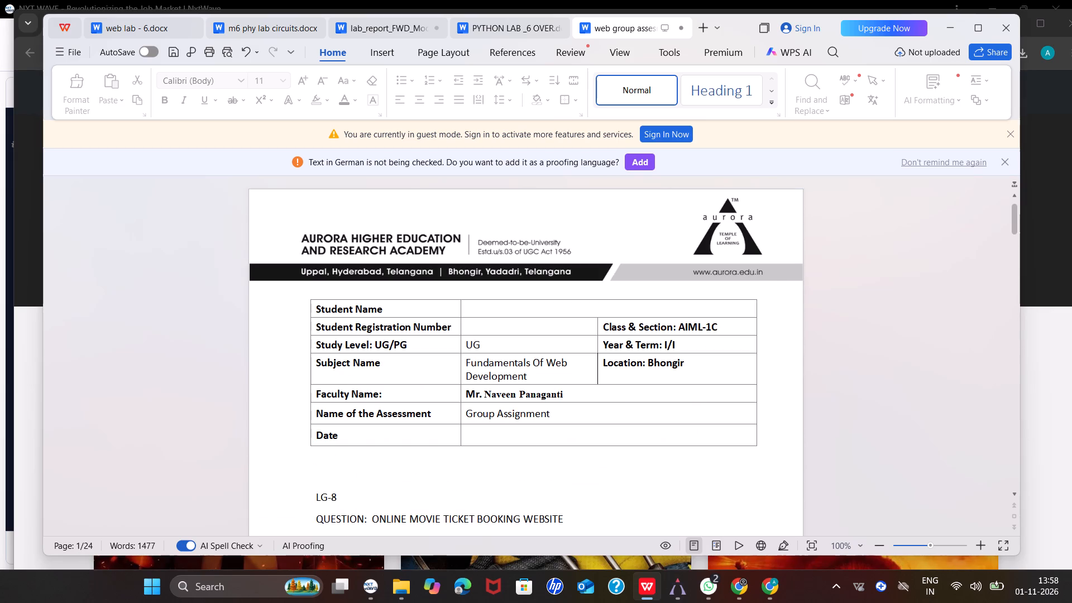
click(475, 304)
click(466, 328)
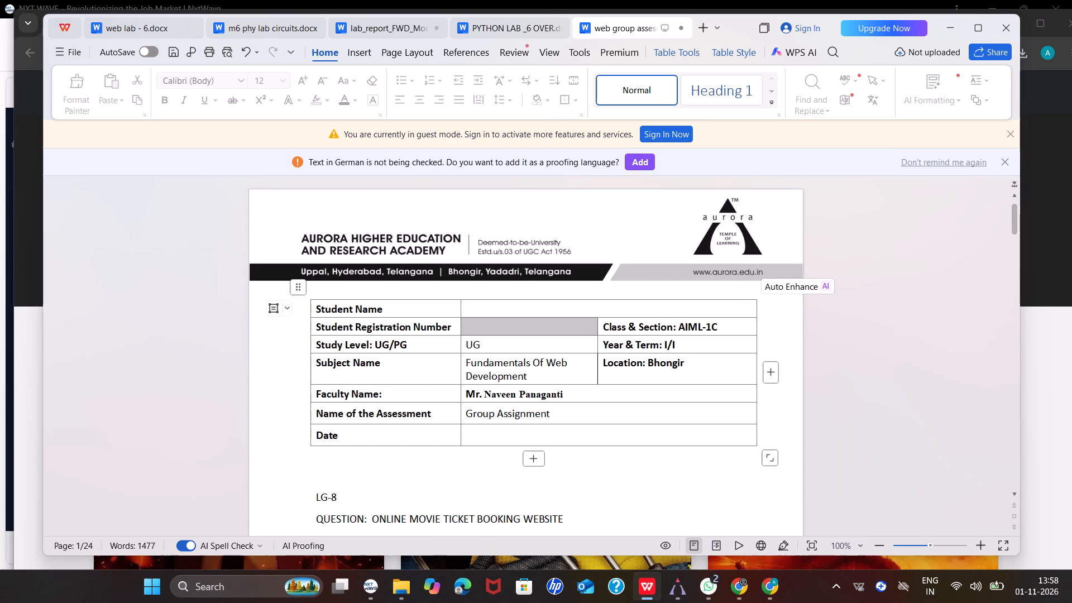
drag(466, 328, 493, 327)
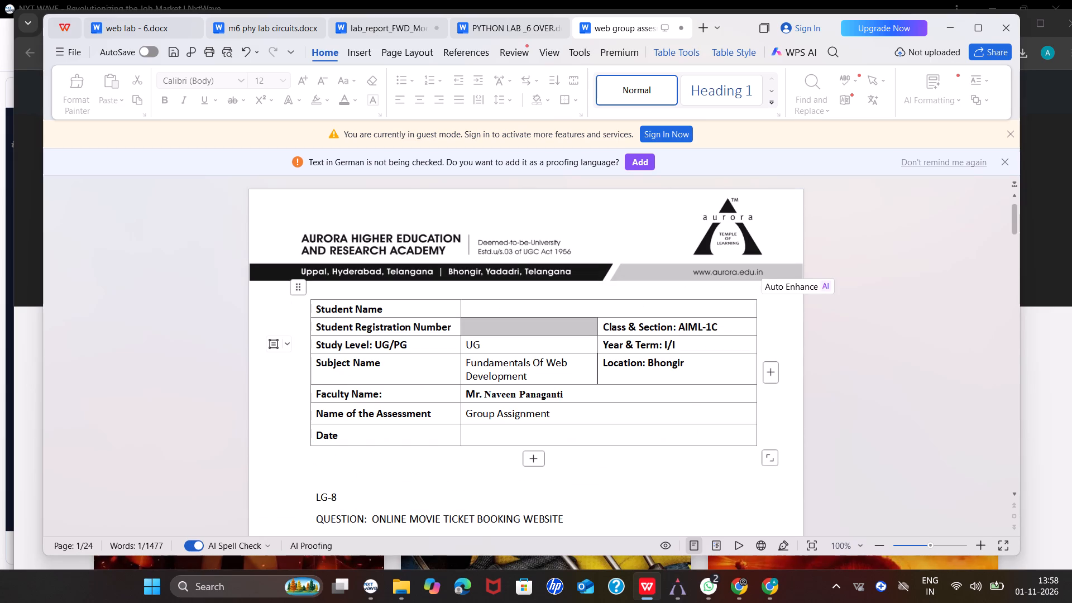
drag(493, 327, 491, 327)
click(491, 327)
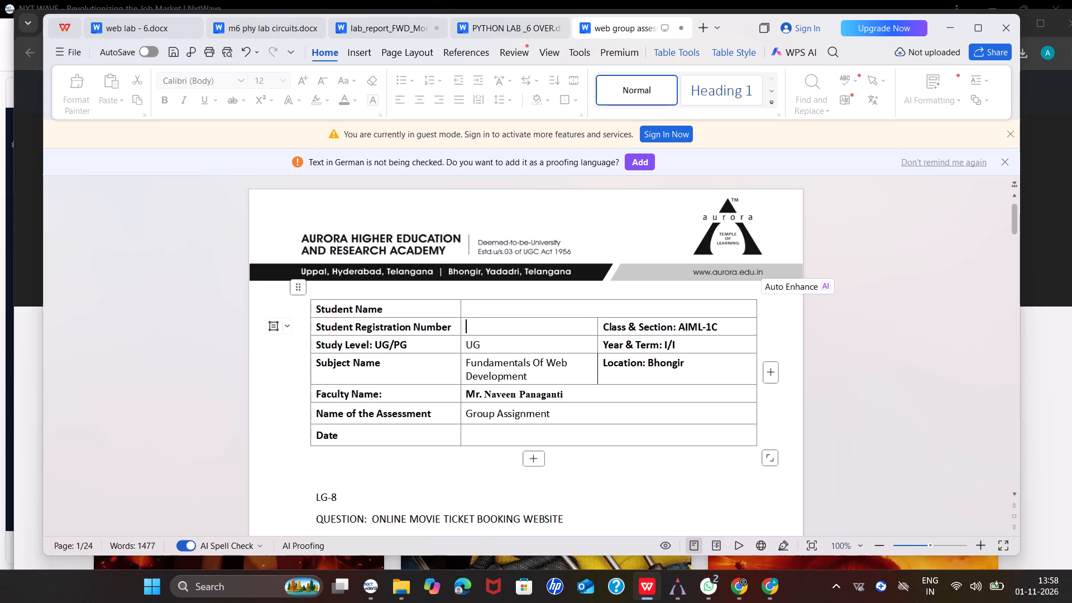
click(476, 438)
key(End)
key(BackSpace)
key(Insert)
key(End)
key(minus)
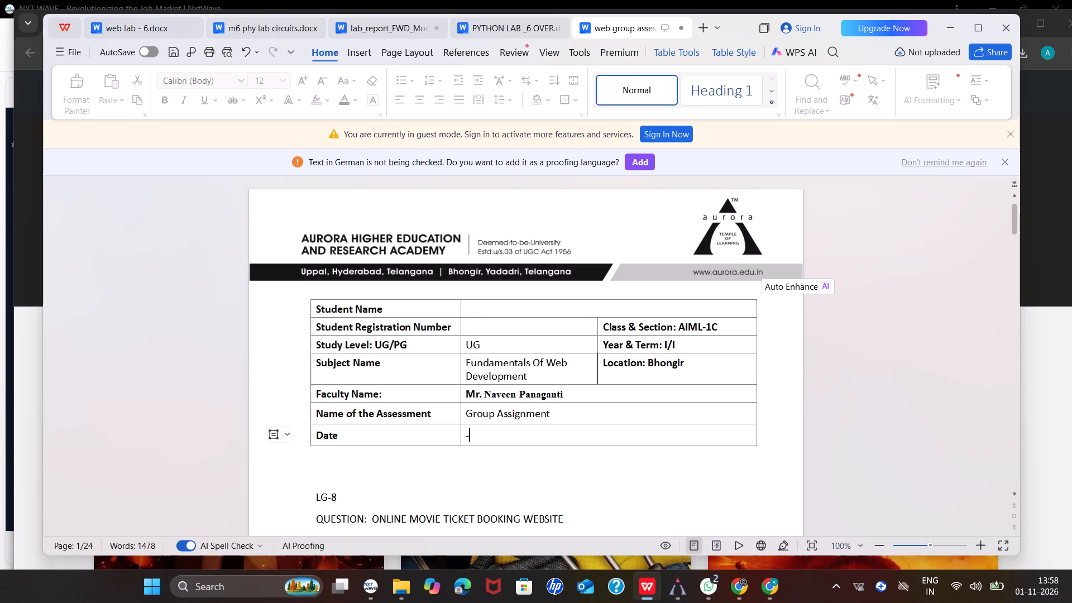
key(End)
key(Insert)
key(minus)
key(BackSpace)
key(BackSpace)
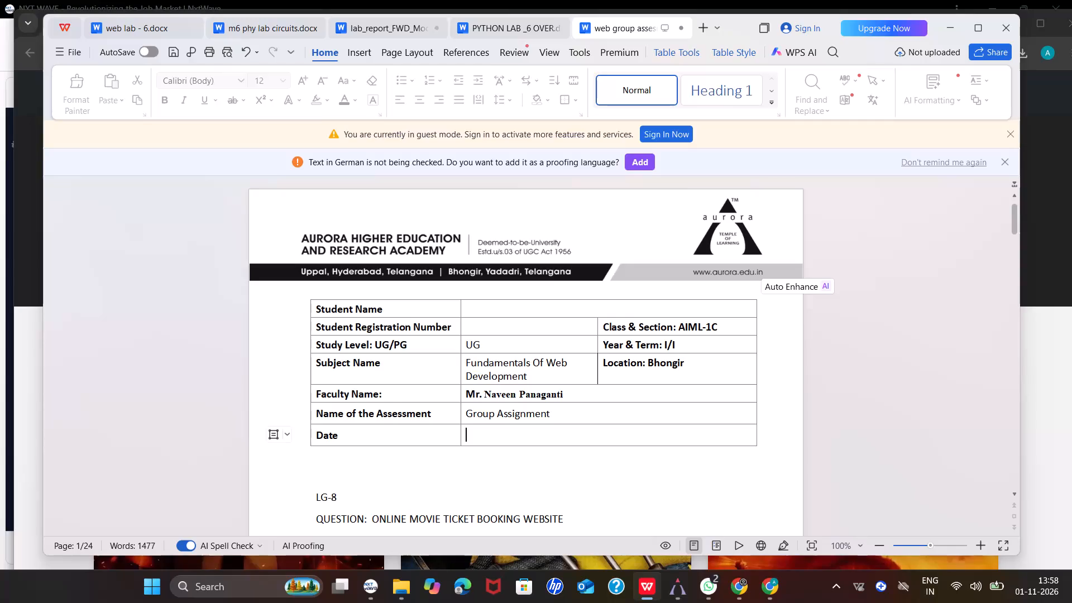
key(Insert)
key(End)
Enter 01-11-2026 in the Date cell of the student details table.
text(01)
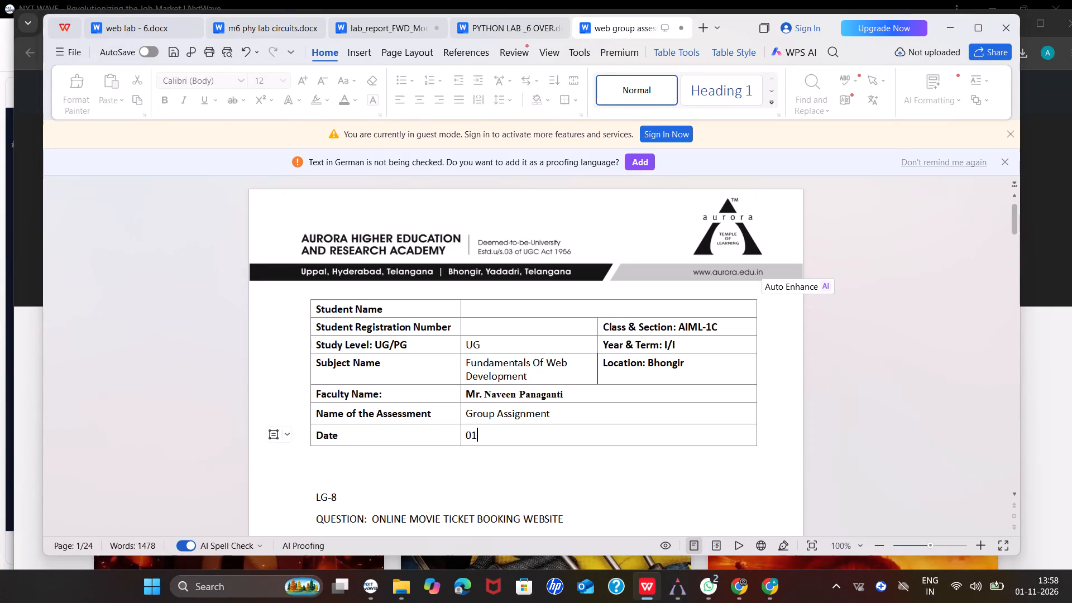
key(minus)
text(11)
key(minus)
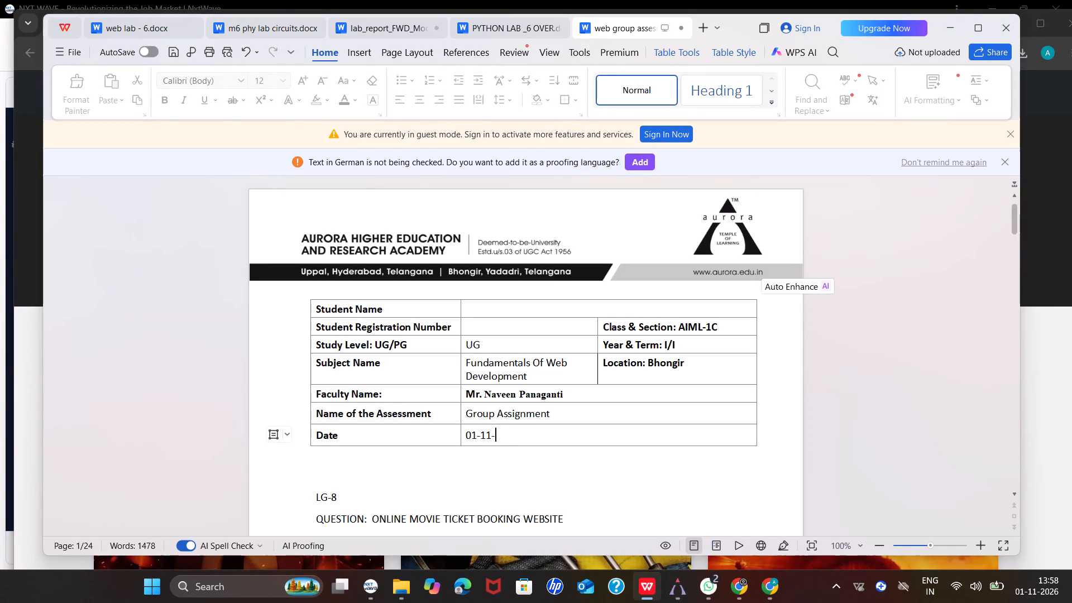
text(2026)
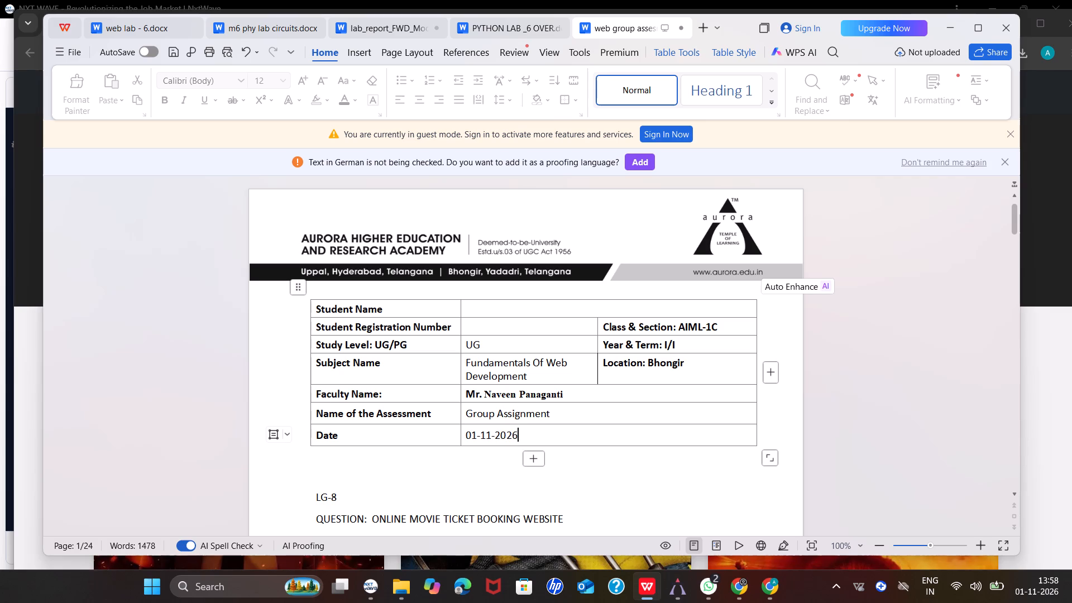
Enter the student's full name in capitals in the Student Name cell.
click(470, 310)
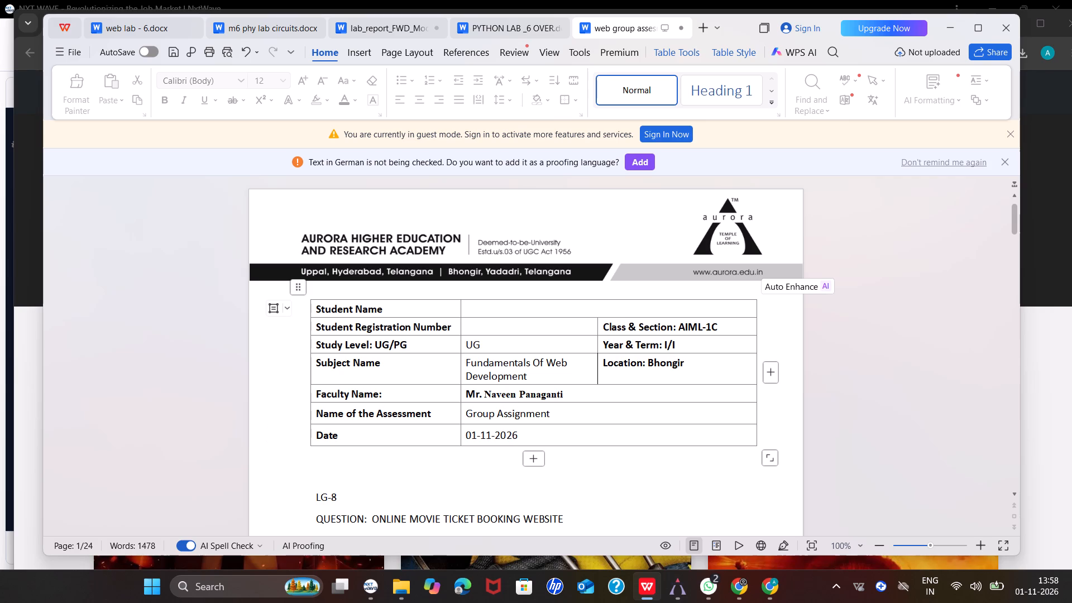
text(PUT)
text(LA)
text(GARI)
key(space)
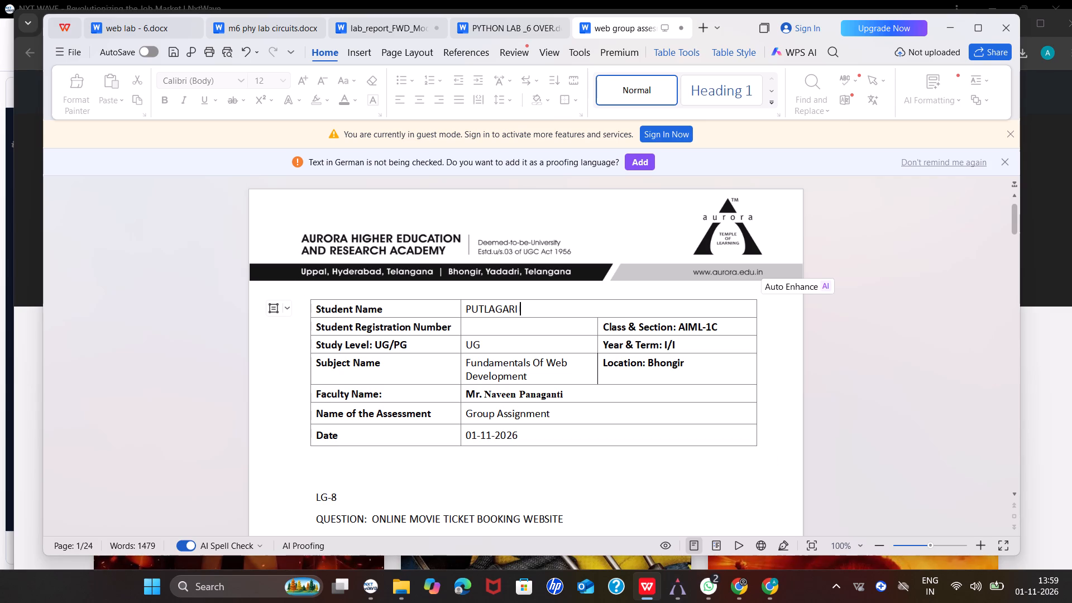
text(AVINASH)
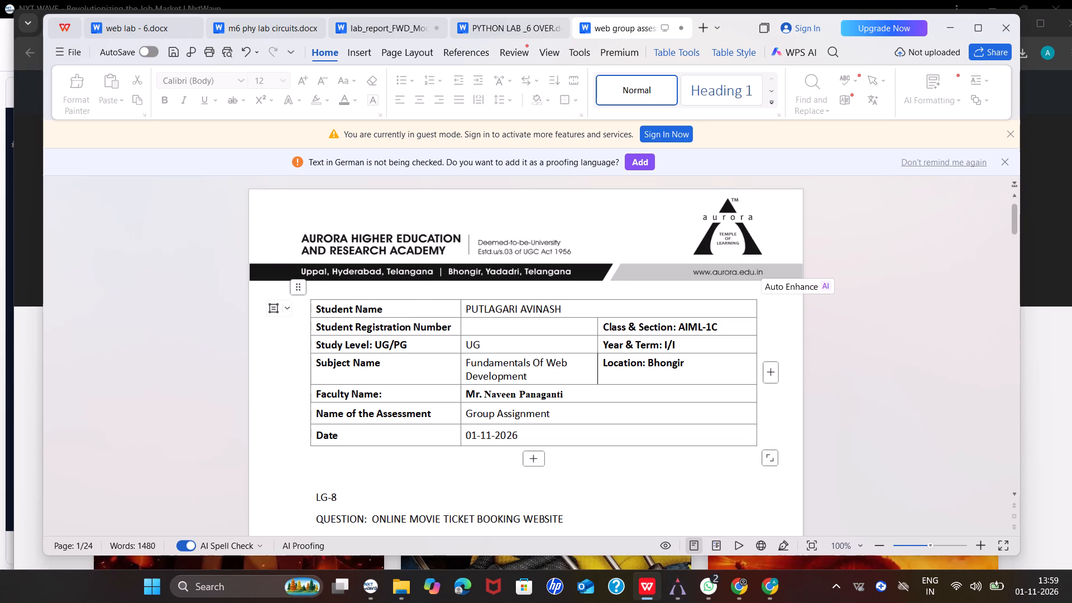
Enter the student's registration number in the Student Registration Number cell.
scroll(612, 373, down, 1)
click(539, 263)
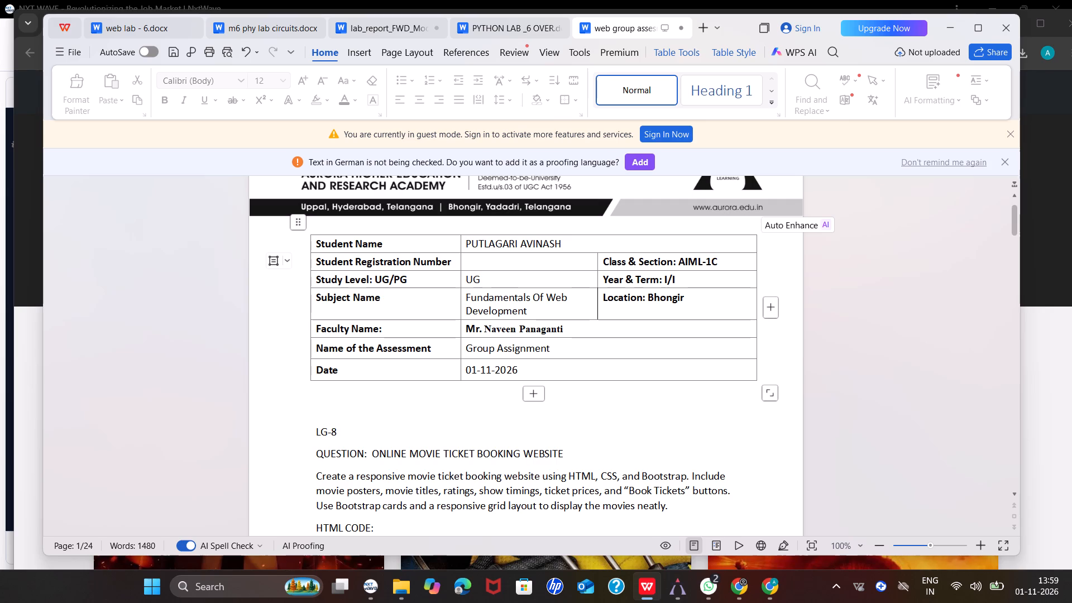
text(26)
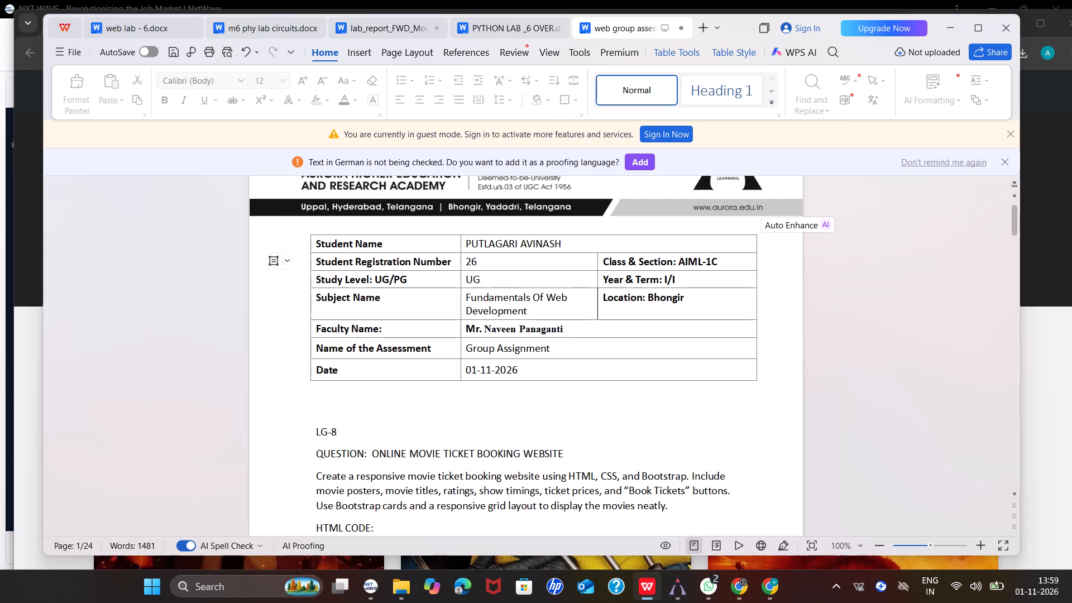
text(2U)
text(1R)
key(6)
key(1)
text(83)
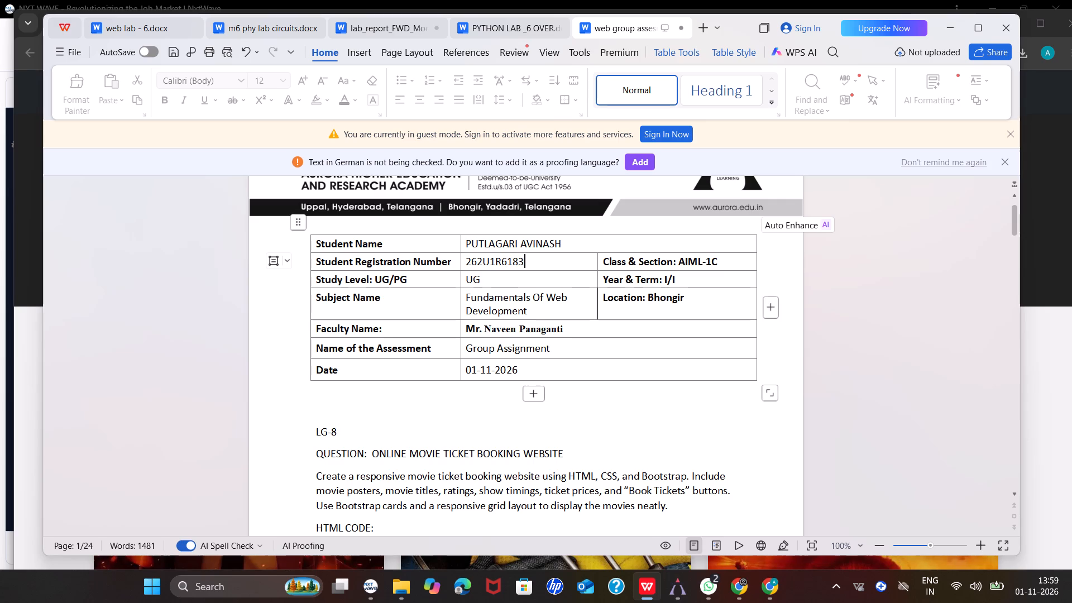
click(576, 369)
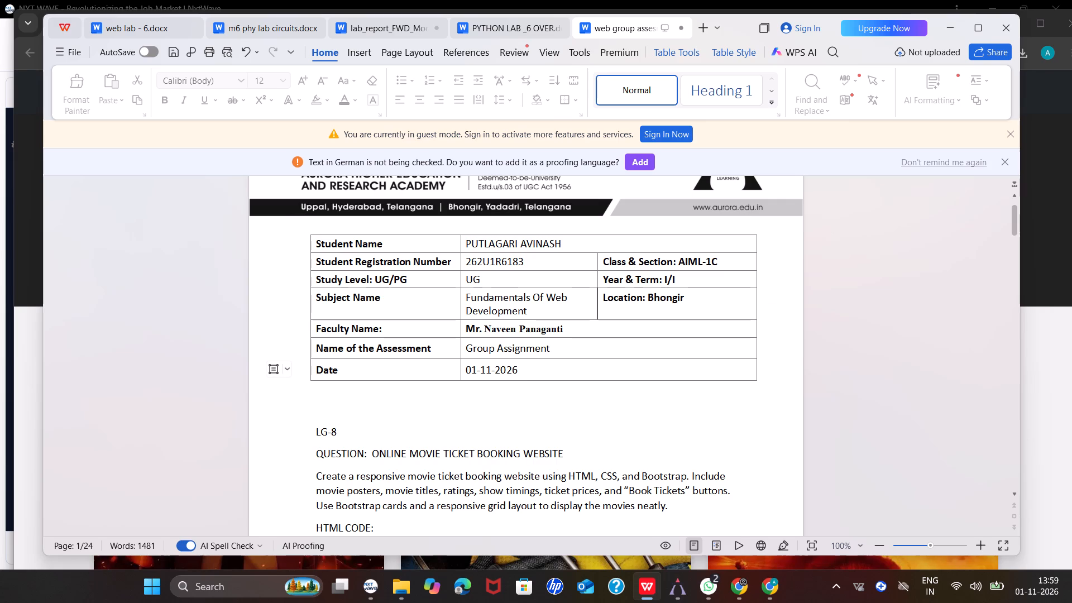
Review the document from the question and HTML code down to the CSS and Bootstrap explanations.
scroll(582, 391, down, 7)
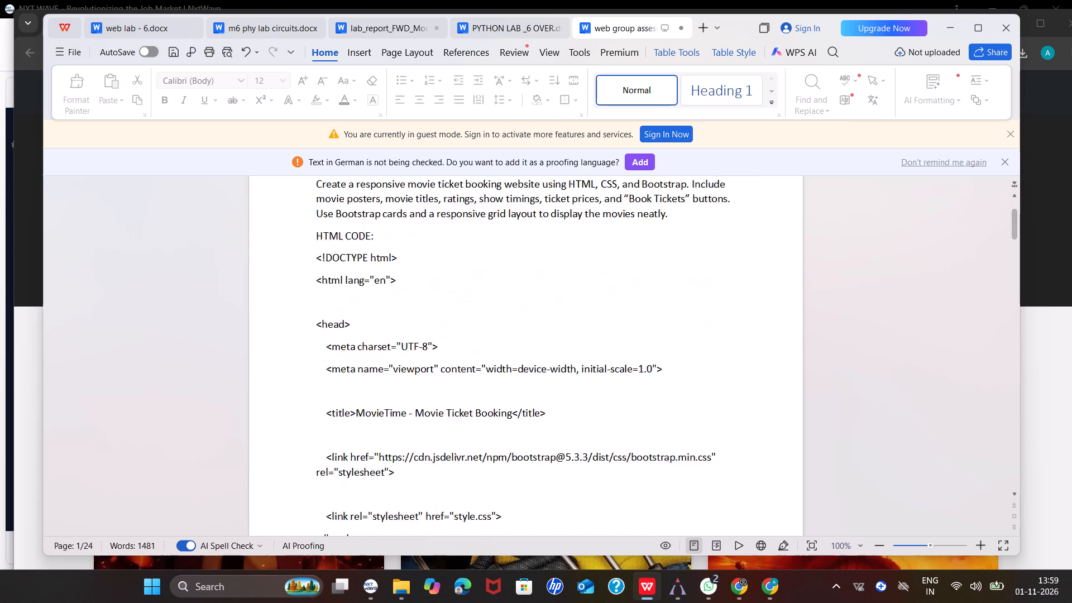
scroll(582, 391, down, 16)
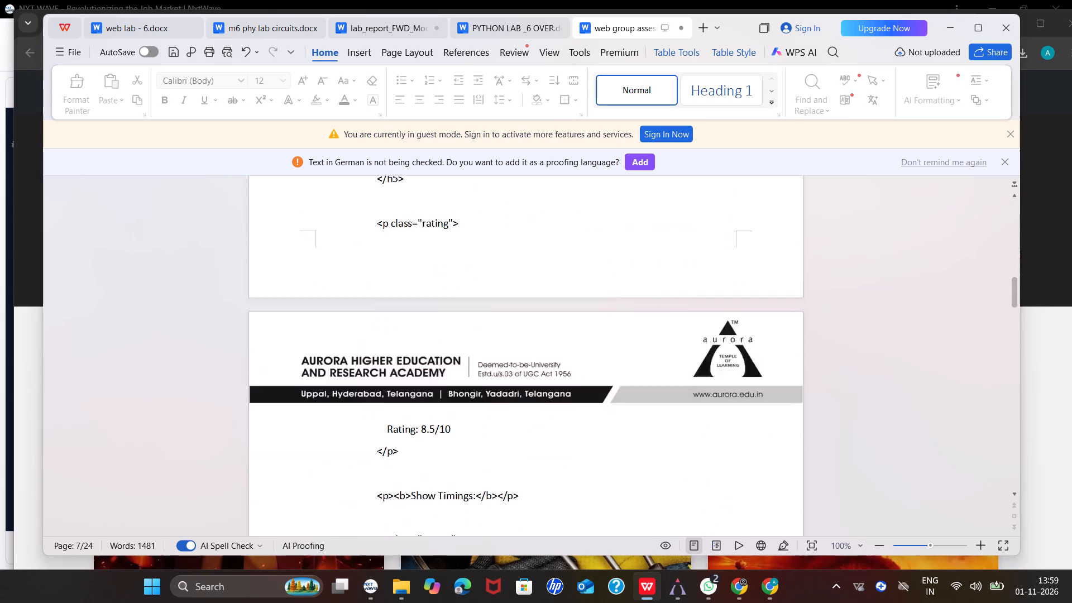
scroll(582, 391, down, 19)
scroll(582, 391, down, 4)
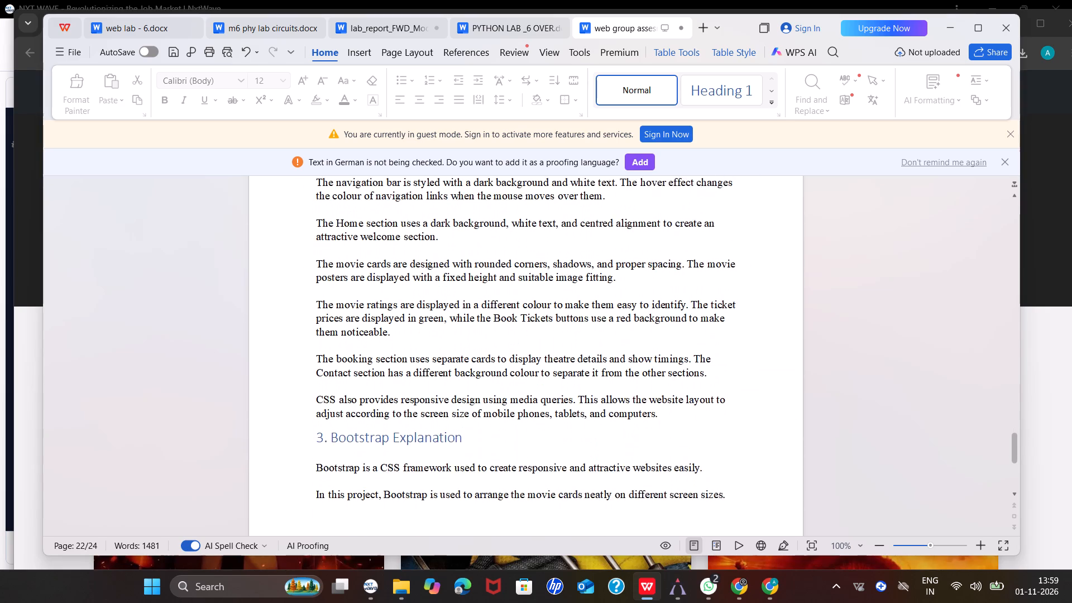
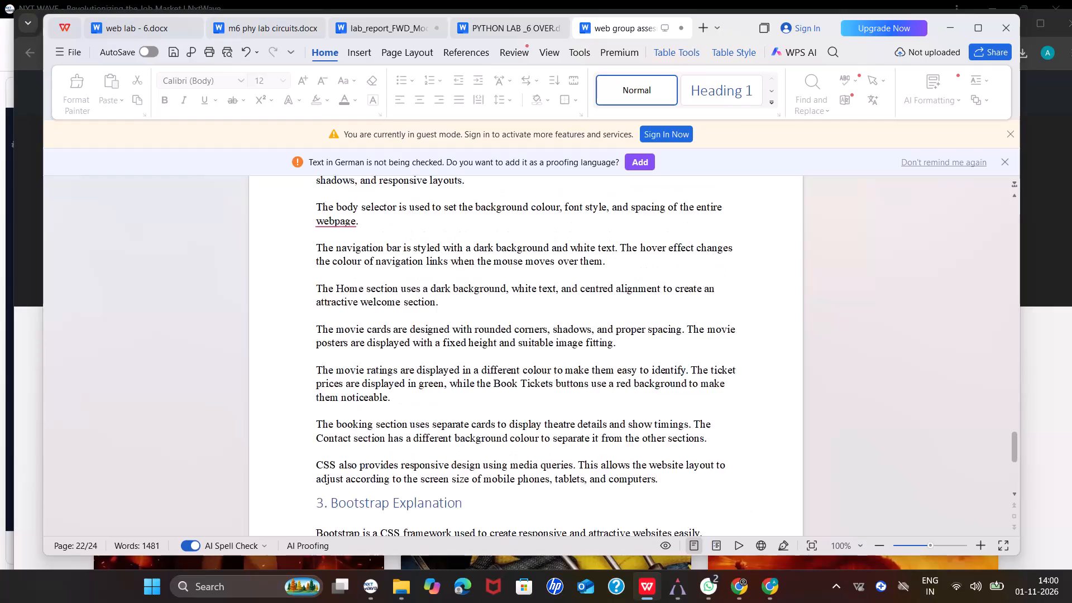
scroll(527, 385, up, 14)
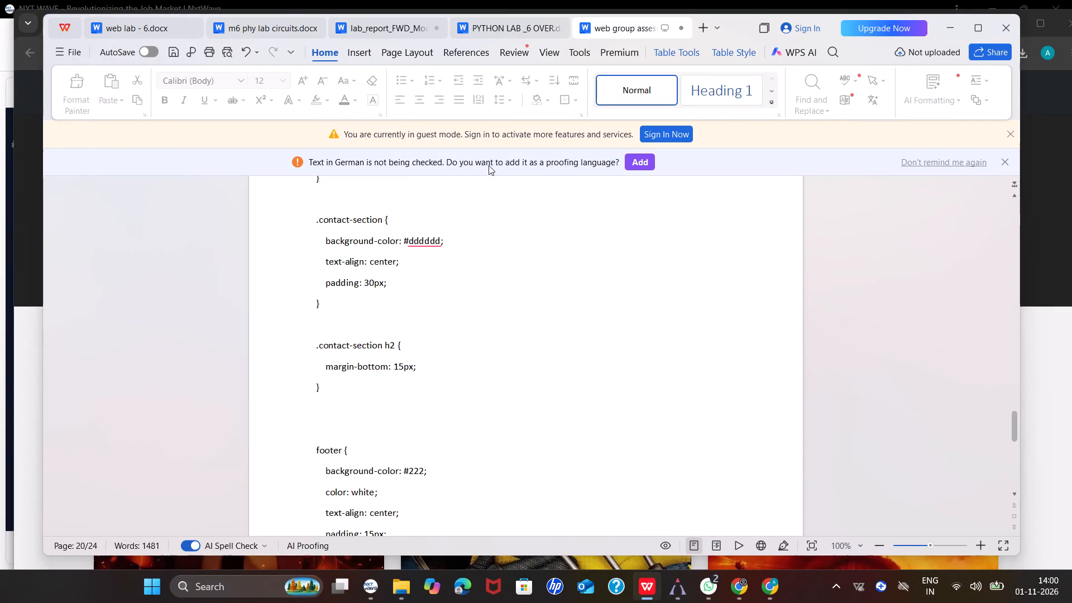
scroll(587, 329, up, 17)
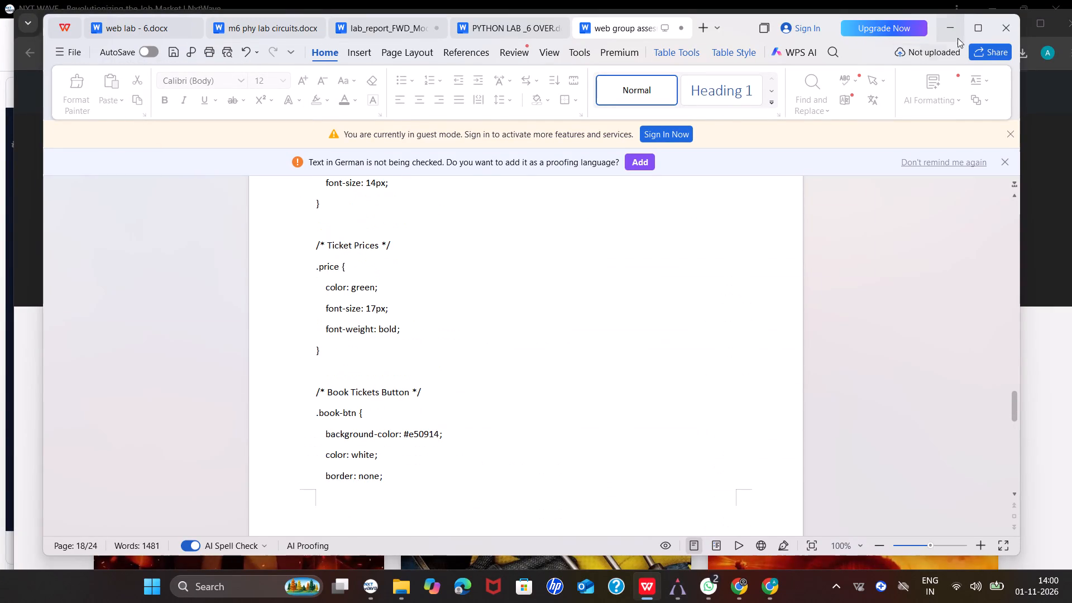
Switch to Chrome and open a new blank tab in the browser window holding the ChatGPT movie booking conversation.
click(946, 16)
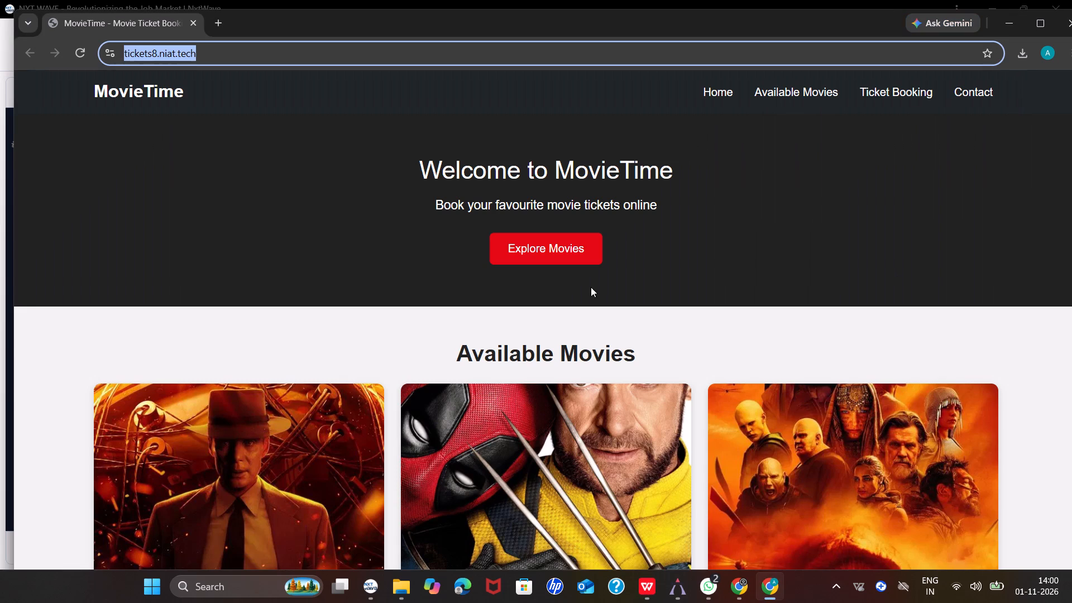
click(216, 19)
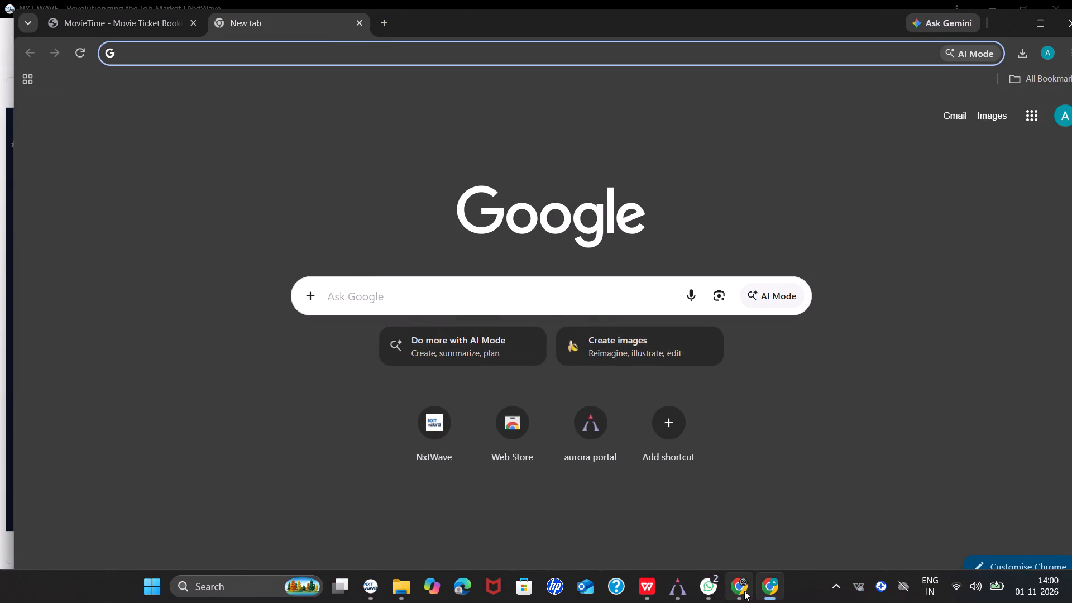
click(743, 592)
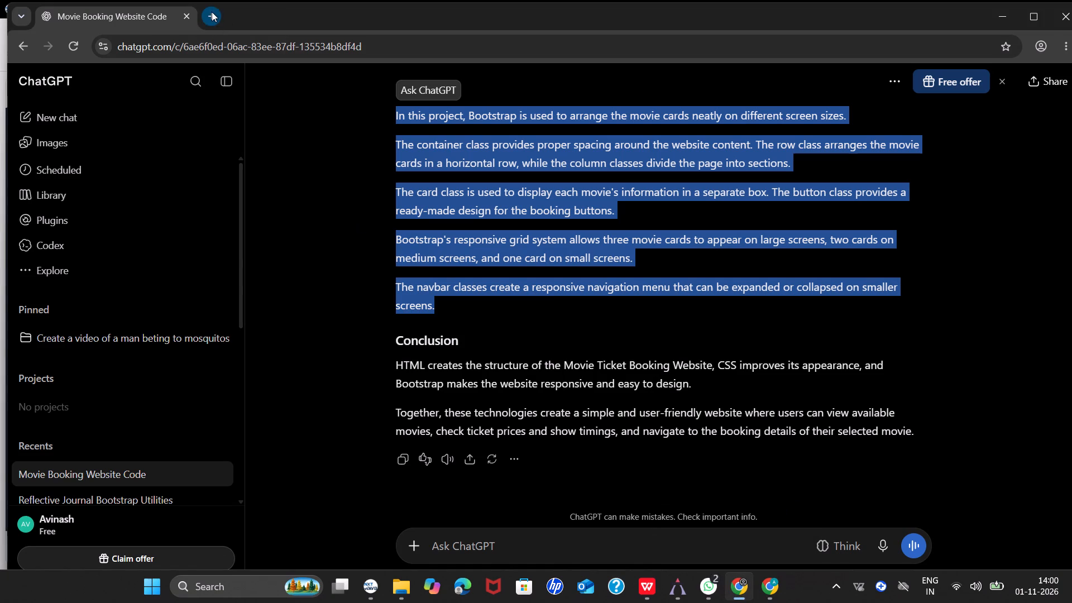
click(212, 12)
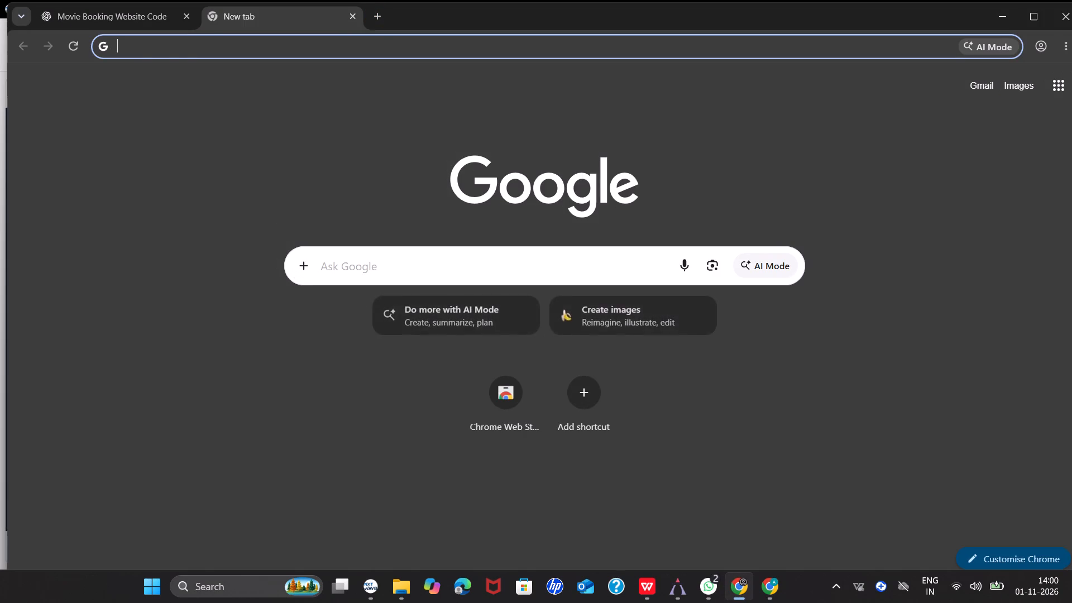
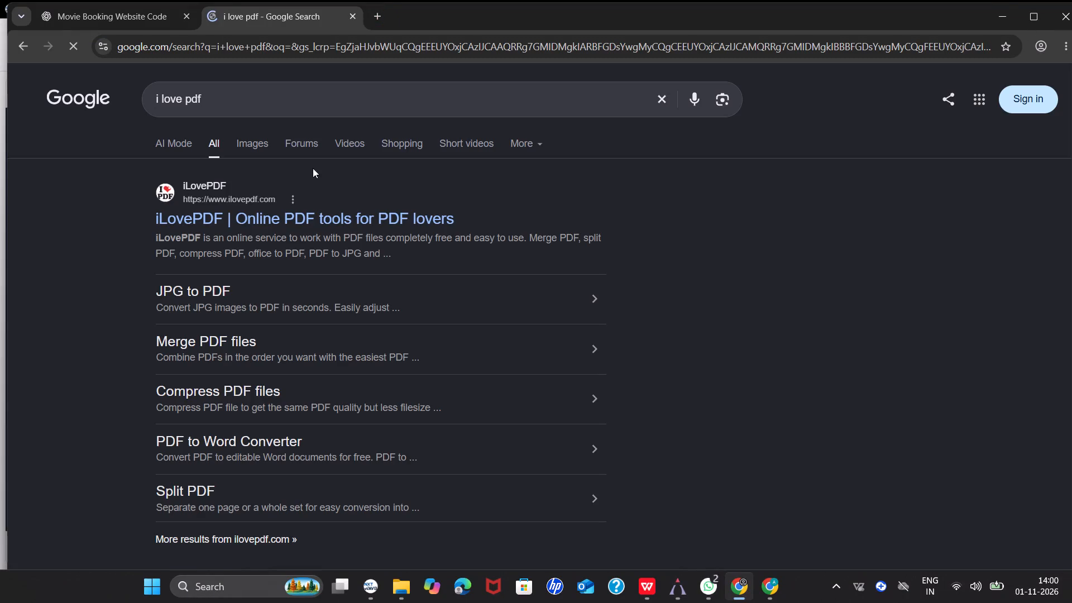
Convert web group assesment.docx from Downloads to PDF with iLovePDF's Word to PDF tool and download the result.
click(283, 216)
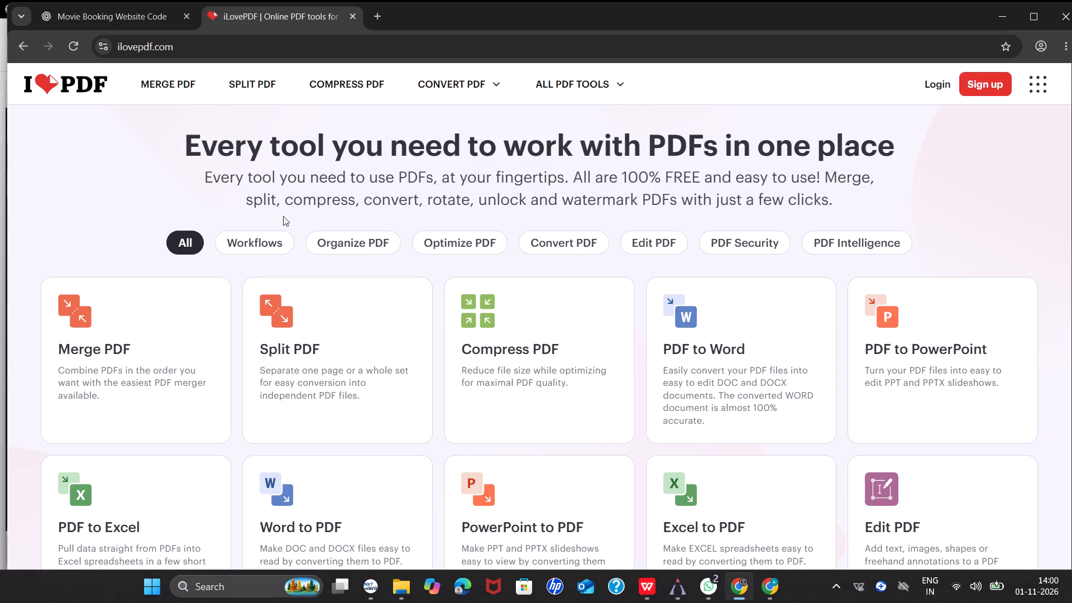
click(368, 517)
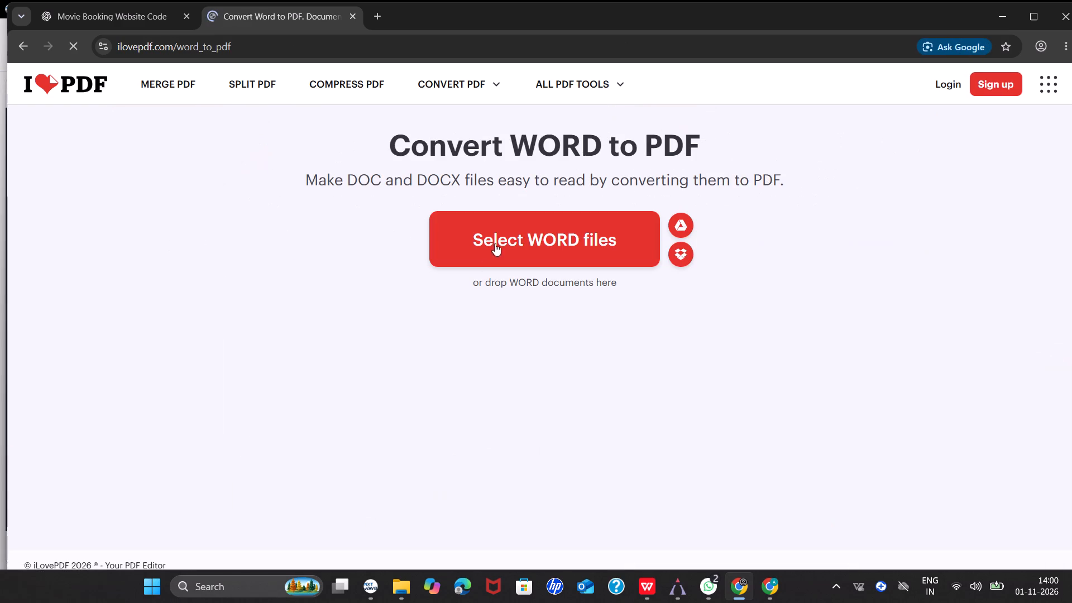
click(492, 243)
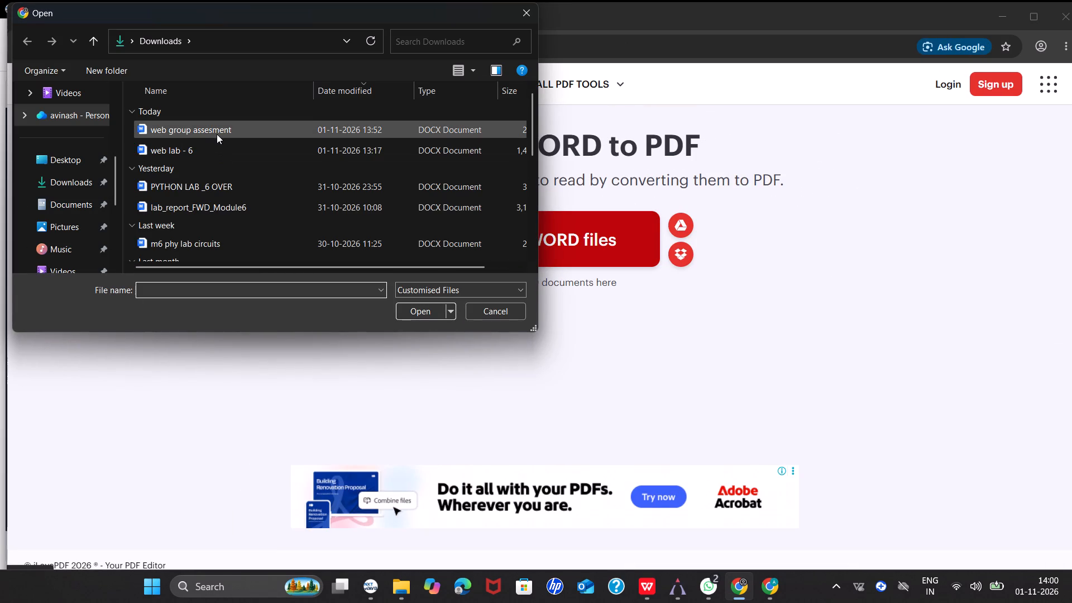
double_click(217, 134)
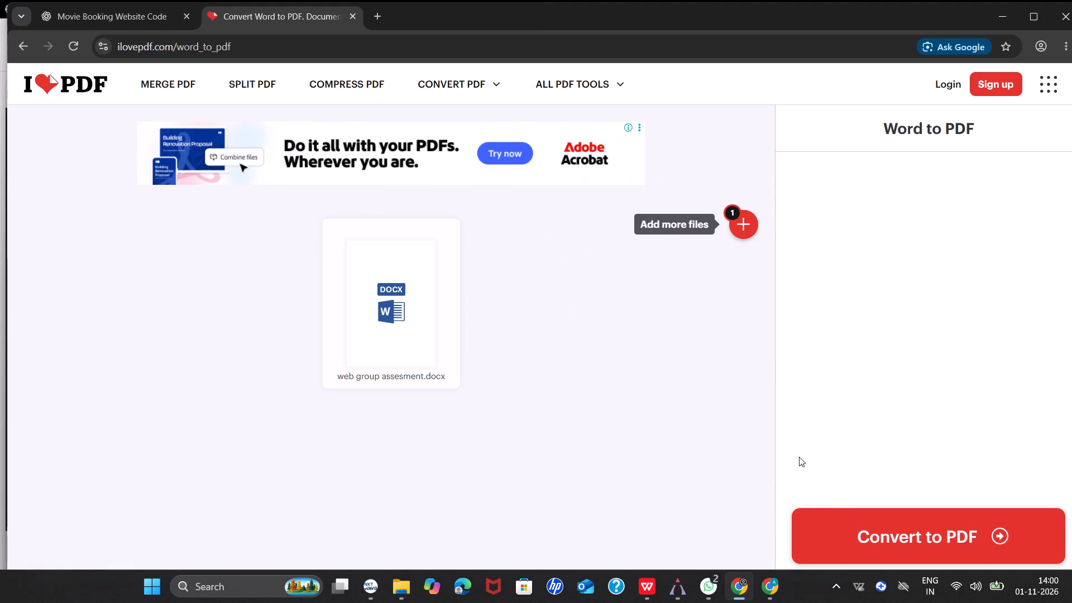
click(852, 537)
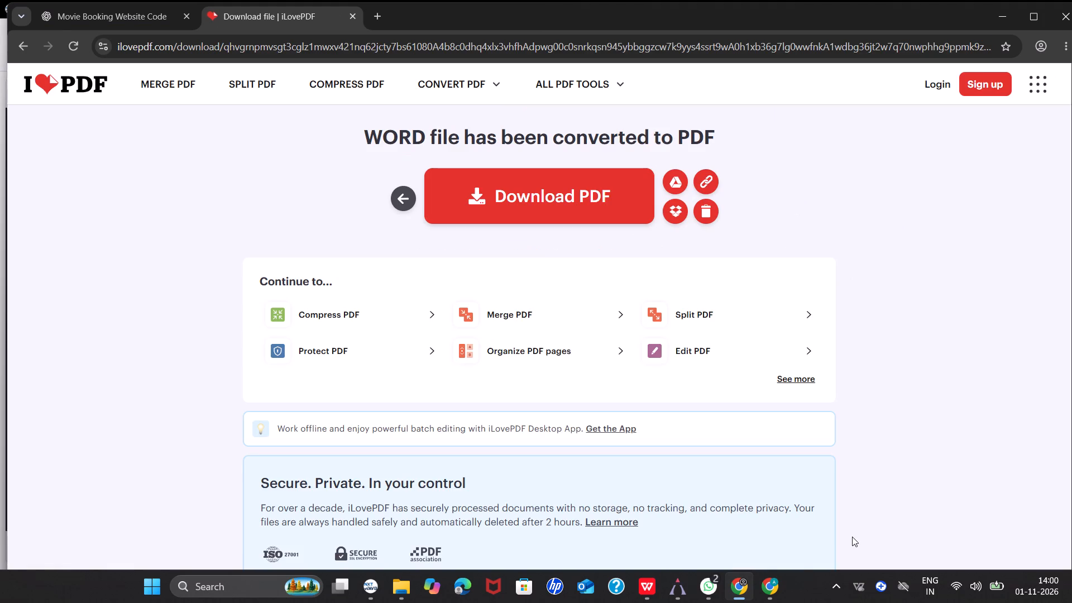
click(558, 186)
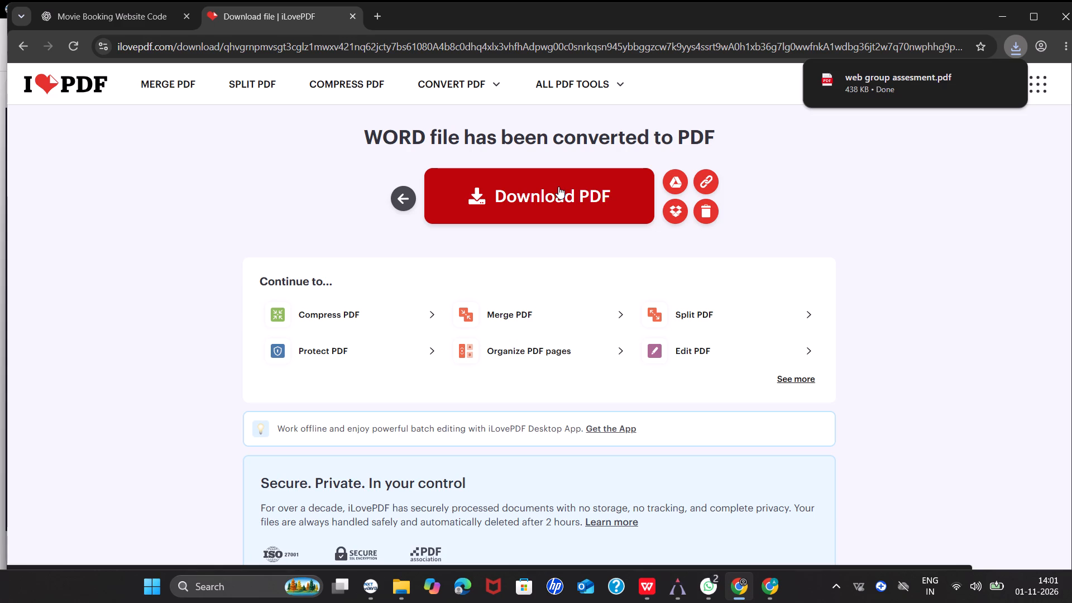
Open the downloaded web group assesment.pdf, check its pages and cover table, and close it.
double_click(892, 86)
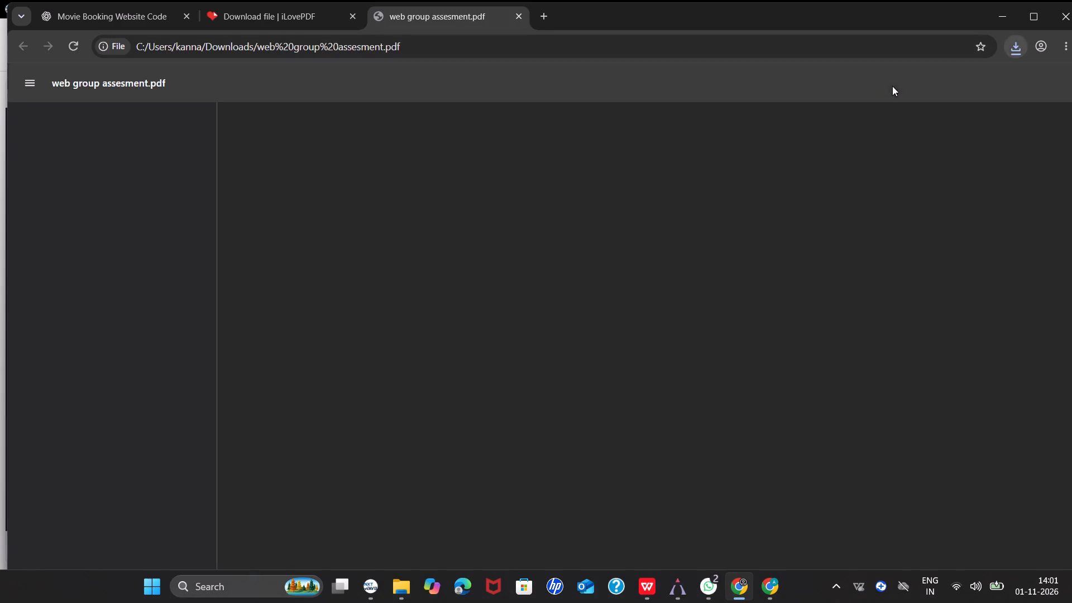
scroll(633, 499, down, 4)
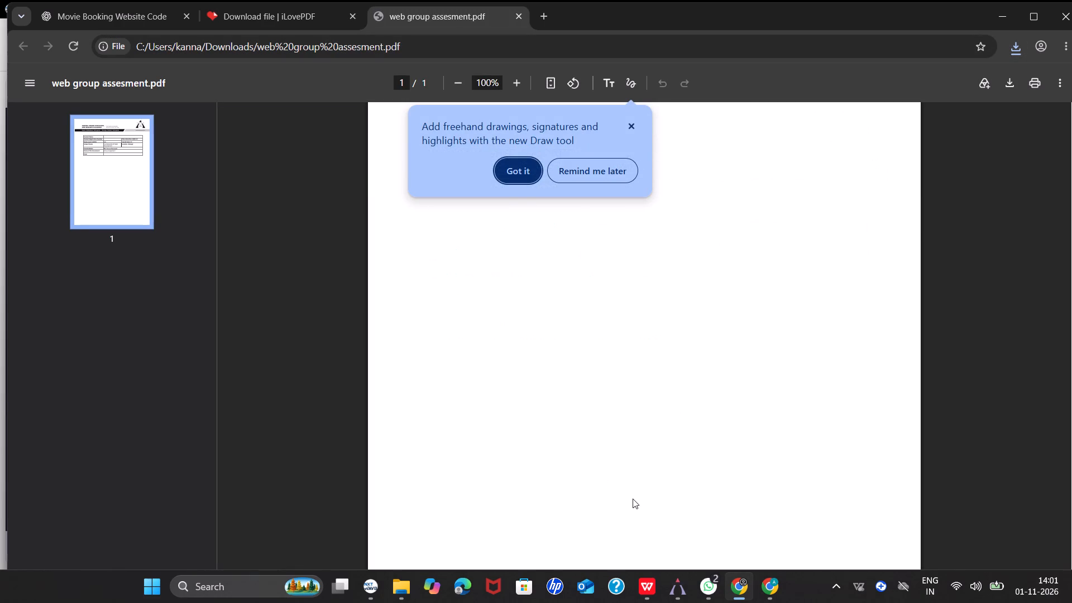
scroll(633, 499, down, 15)
scroll(633, 499, up, 15)
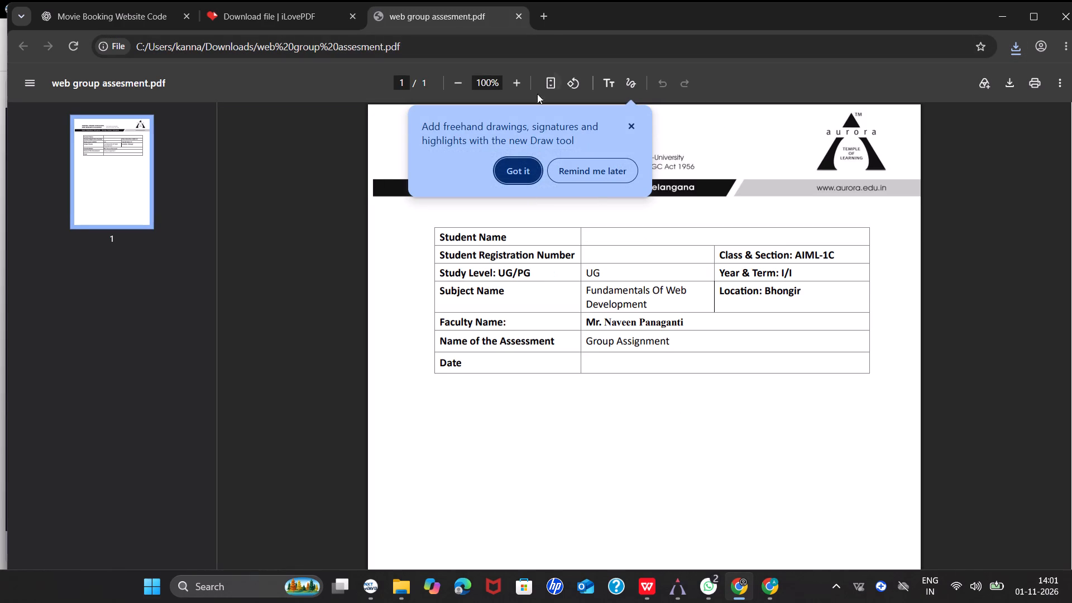
click(520, 12)
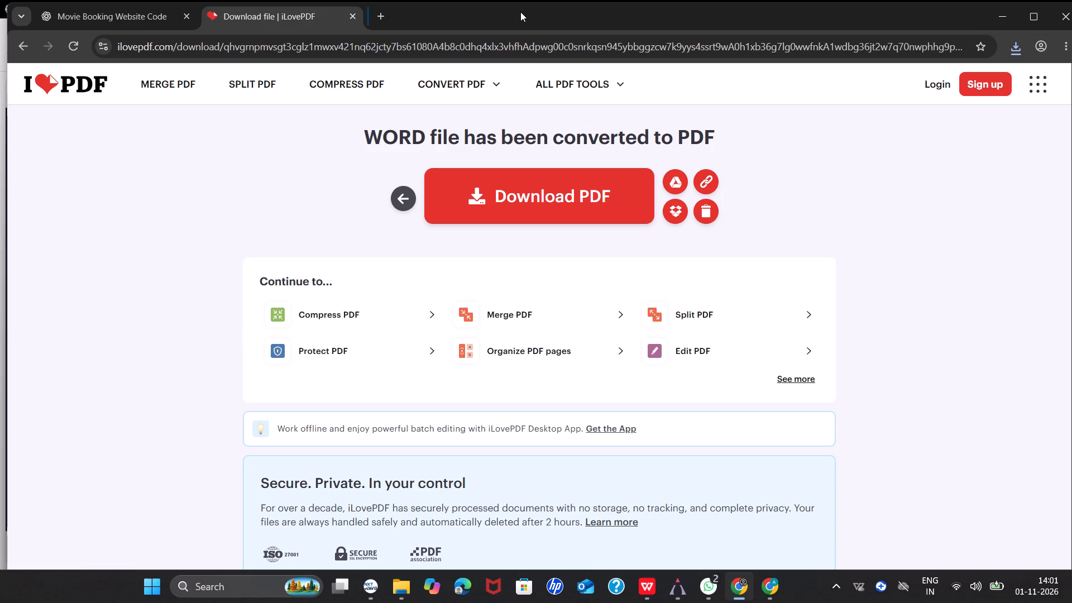
Switch to the web group assesment document in WPS Office and save it by trying to turn on AutoSave, without signing in.
click(400, 587)
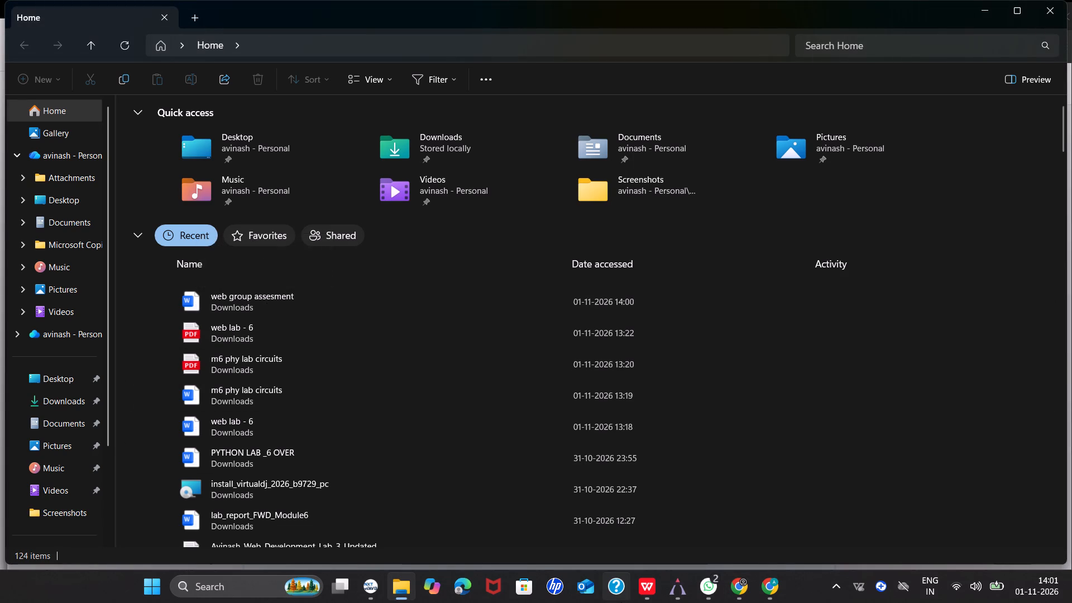
click(652, 590)
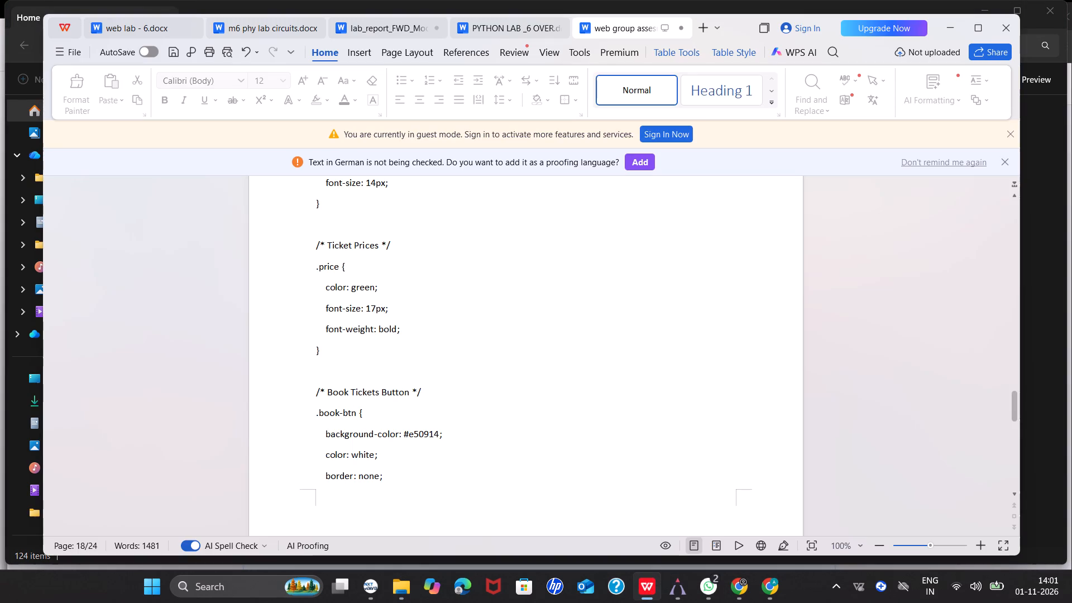
scroll(490, 433, up, 20)
scroll(490, 433, up, 18)
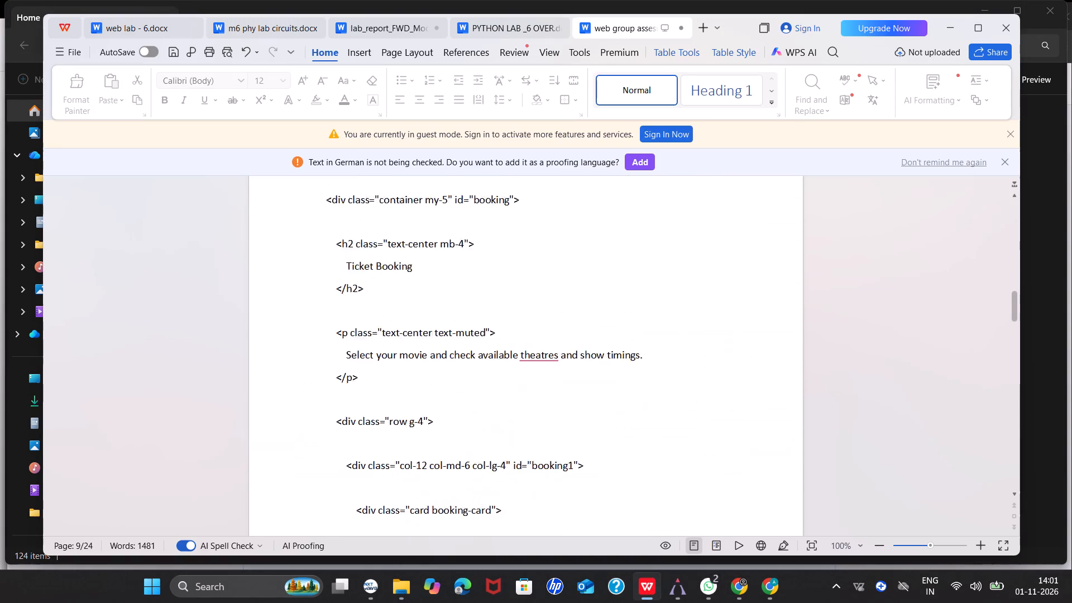
scroll(490, 433, up, 19)
scroll(490, 433, up, 14)
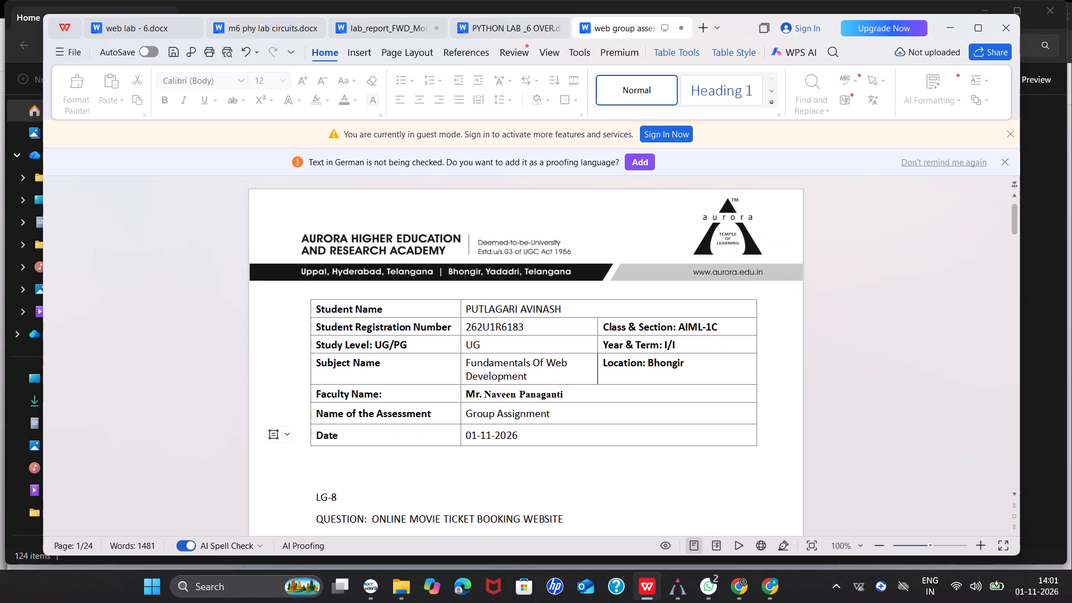
click(143, 51)
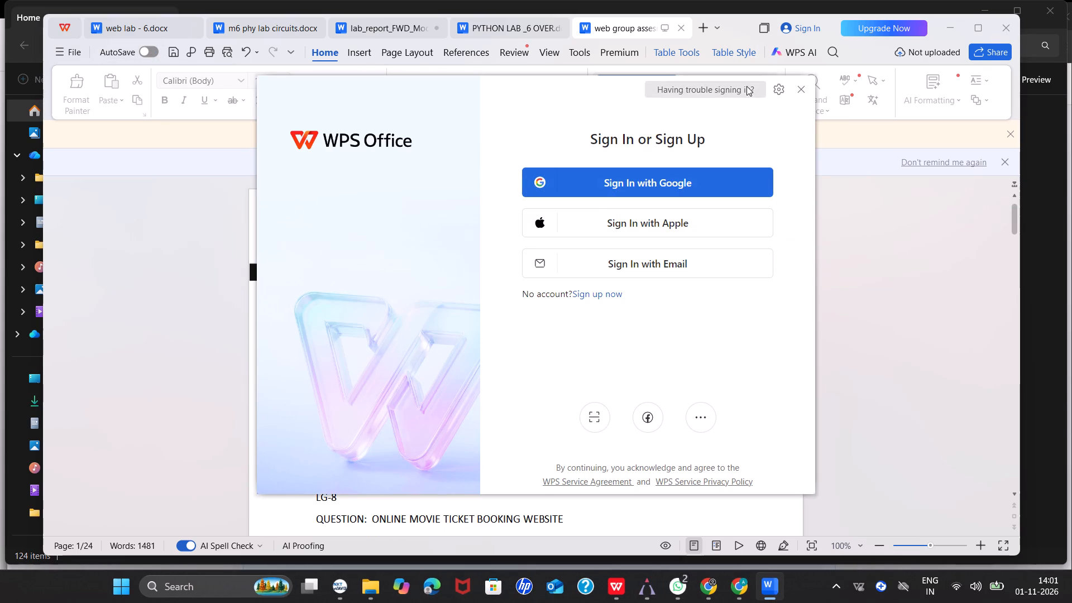
click(800, 83)
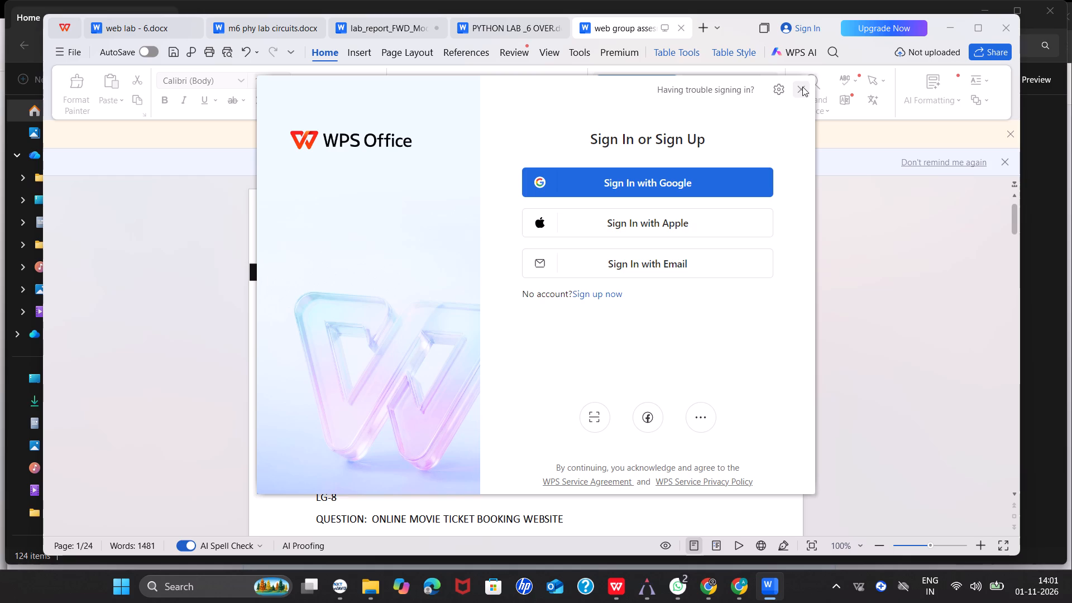
click(802, 87)
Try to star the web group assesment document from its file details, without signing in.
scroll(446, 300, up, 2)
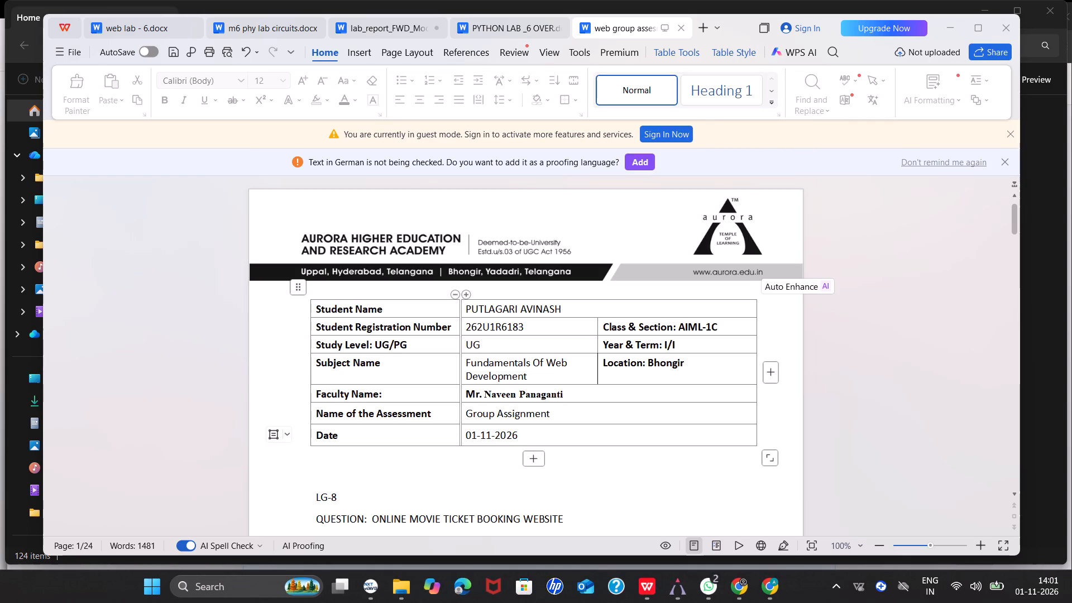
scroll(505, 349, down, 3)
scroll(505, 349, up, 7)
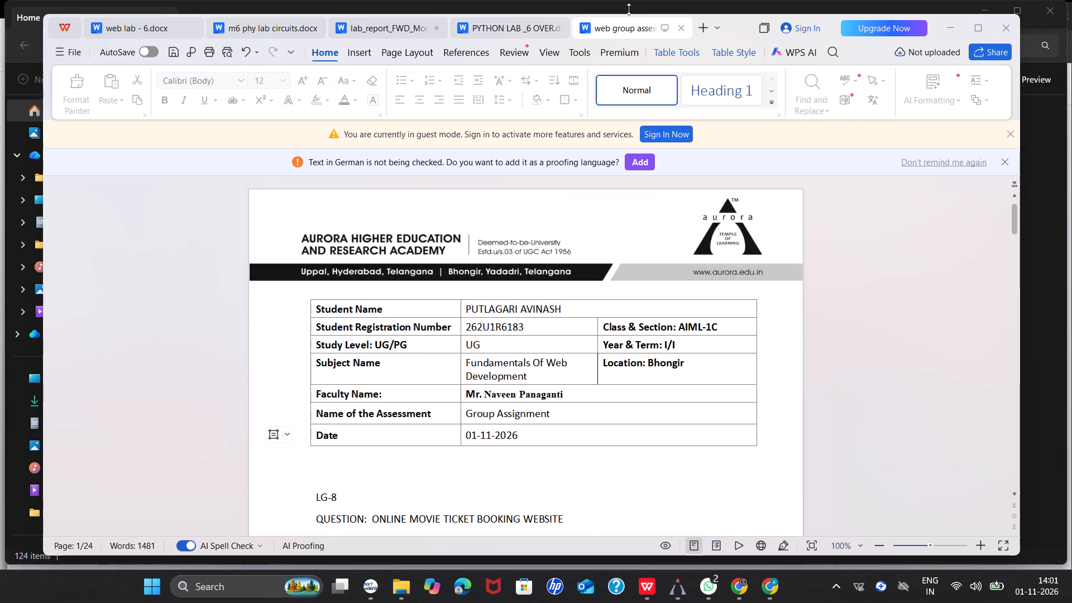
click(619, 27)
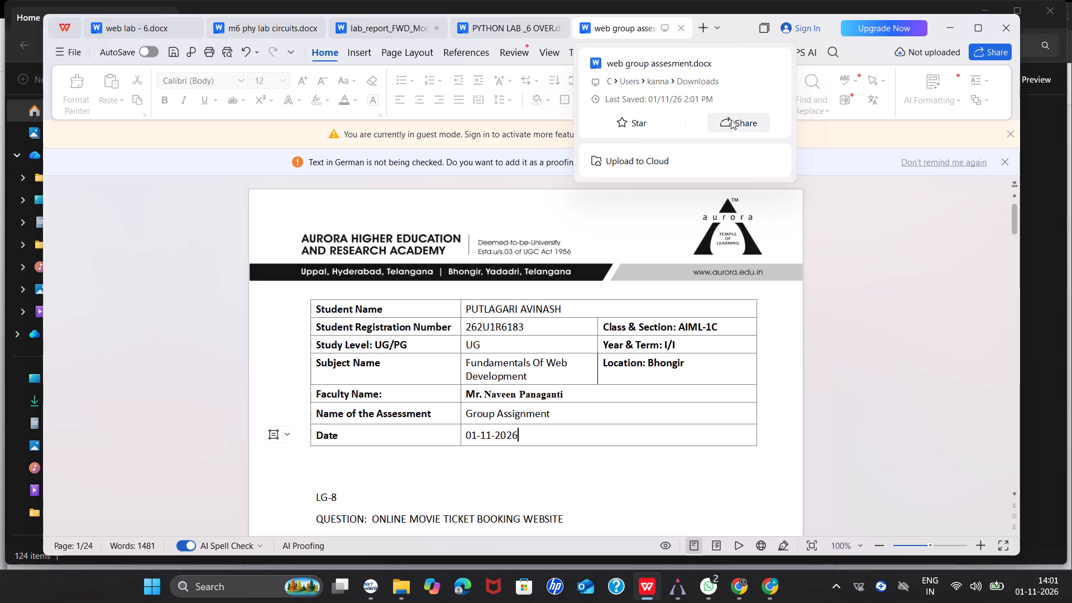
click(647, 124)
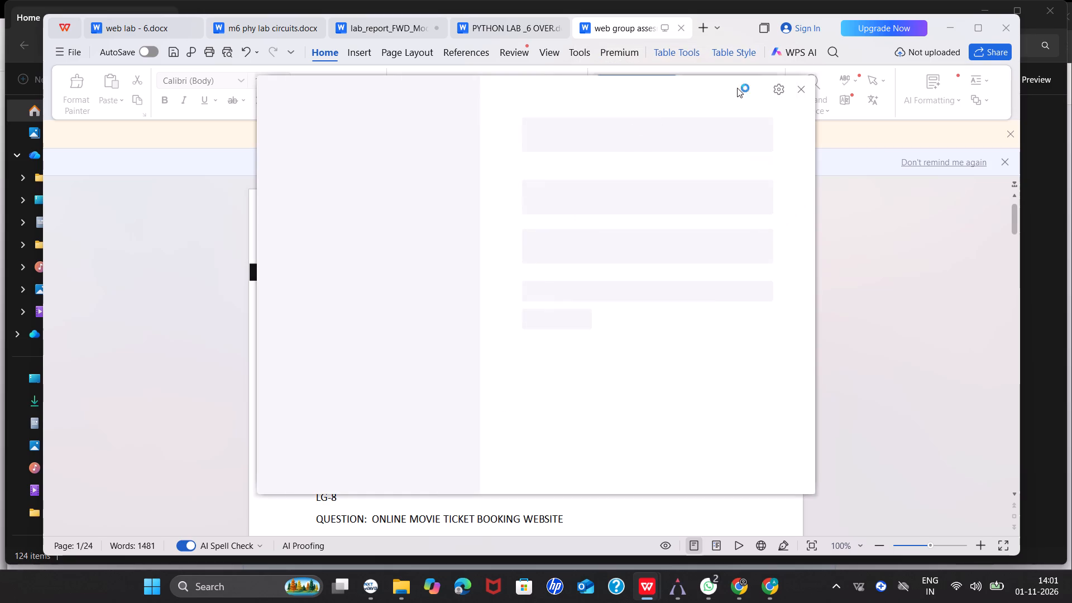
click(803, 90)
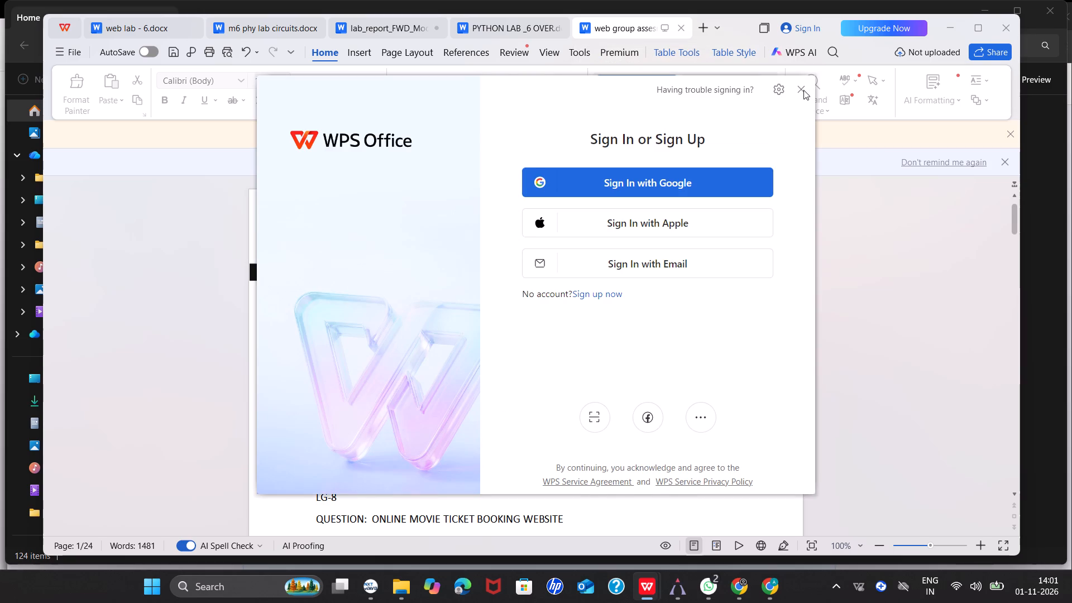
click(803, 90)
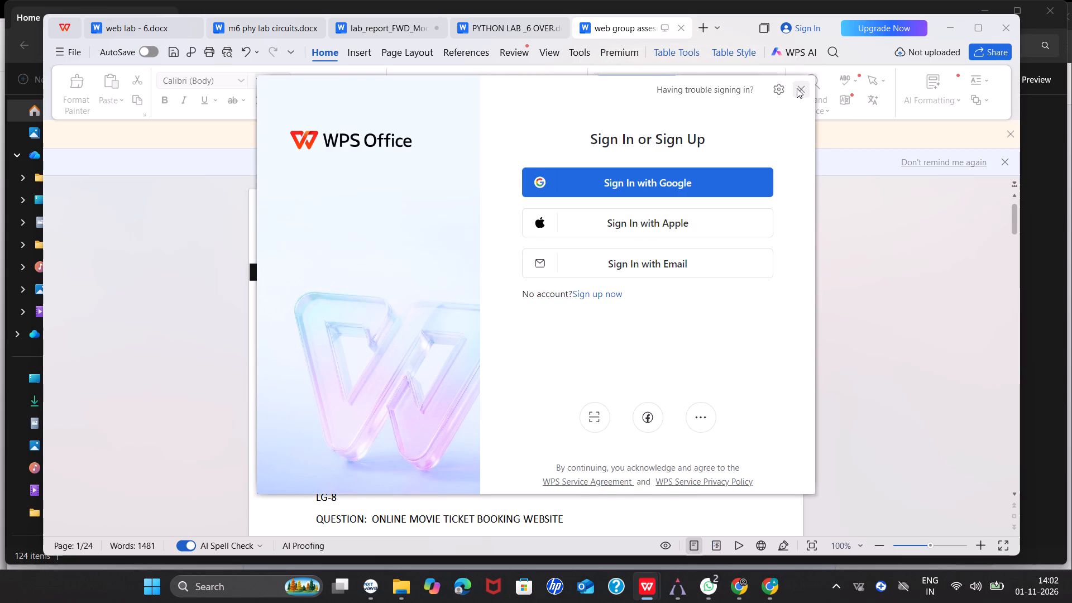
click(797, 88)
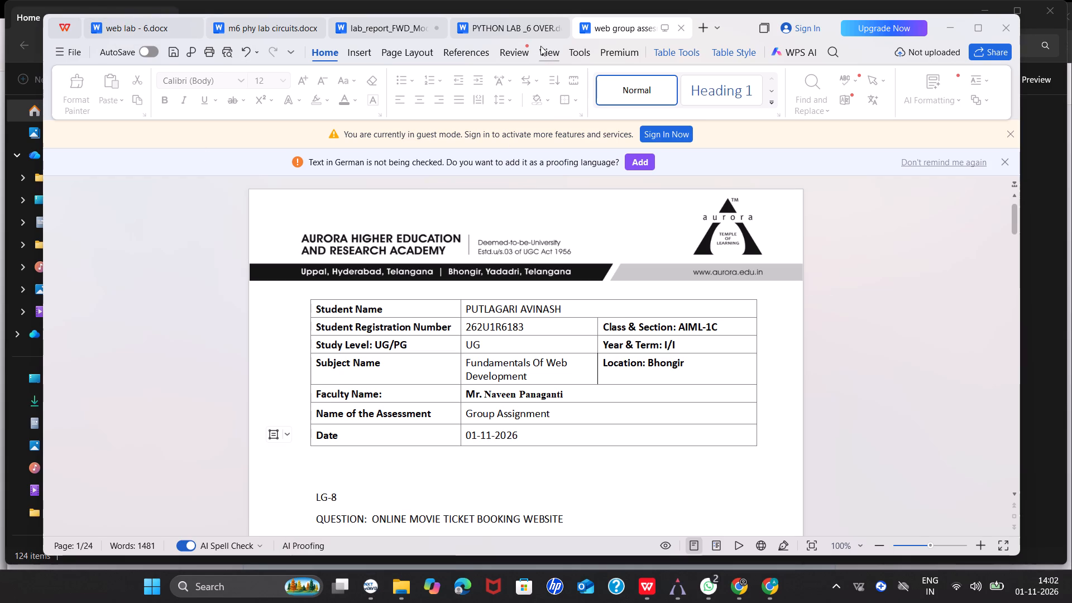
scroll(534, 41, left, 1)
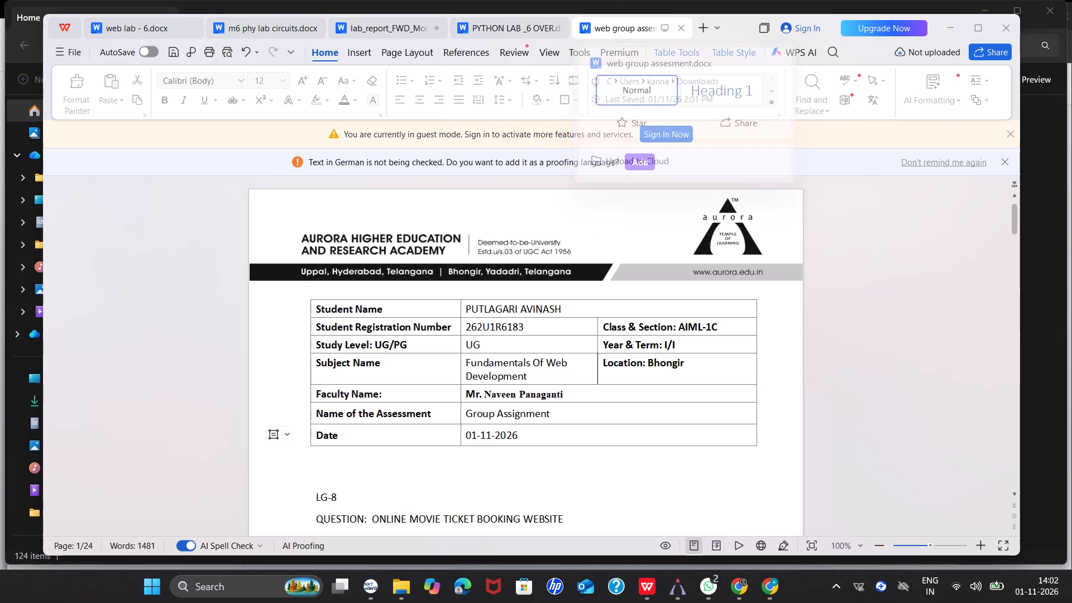
Open the web group assesment DOCX from the Downloads folder, check its contents, and minimise the document window.
click(397, 589)
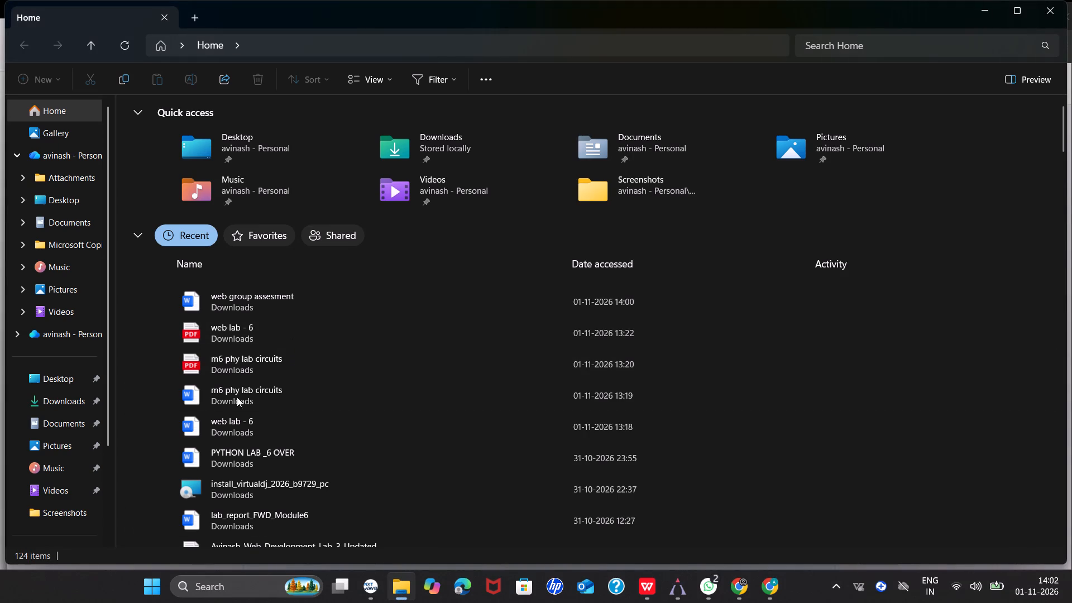
click(66, 218)
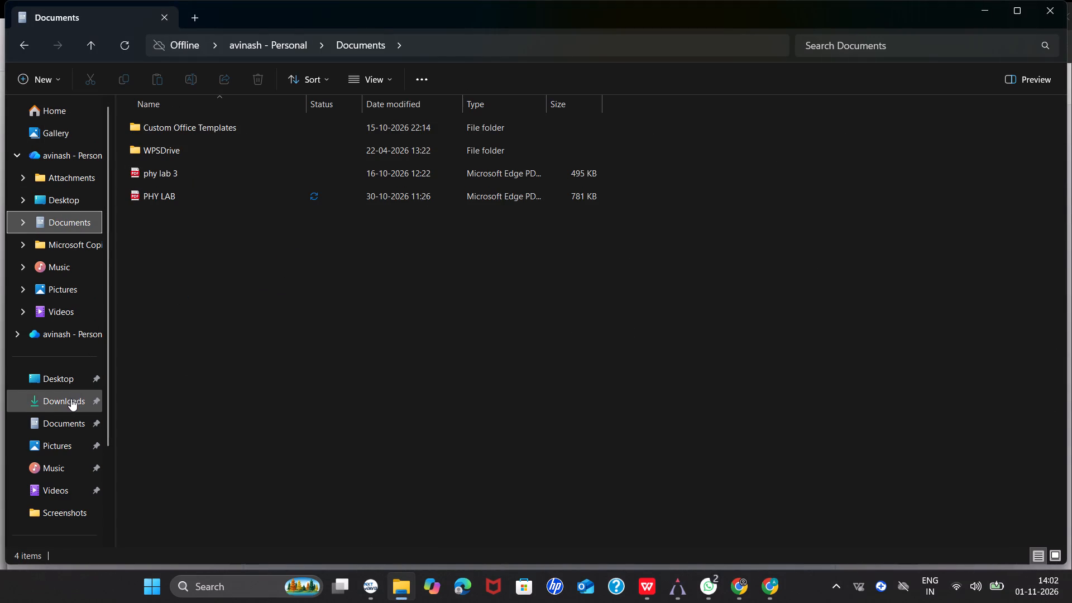
click(71, 415)
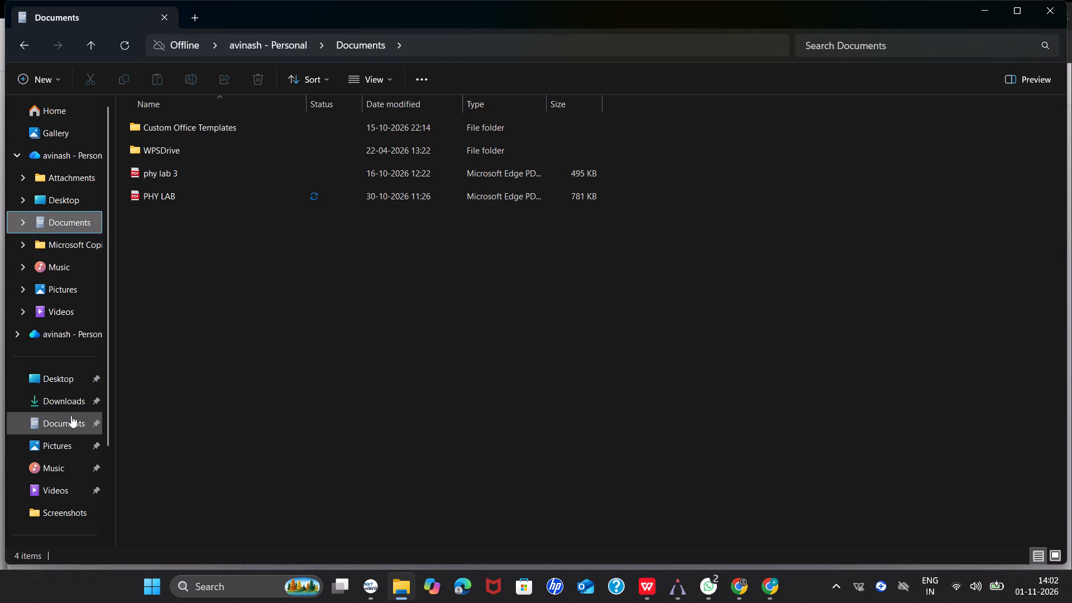
click(70, 406)
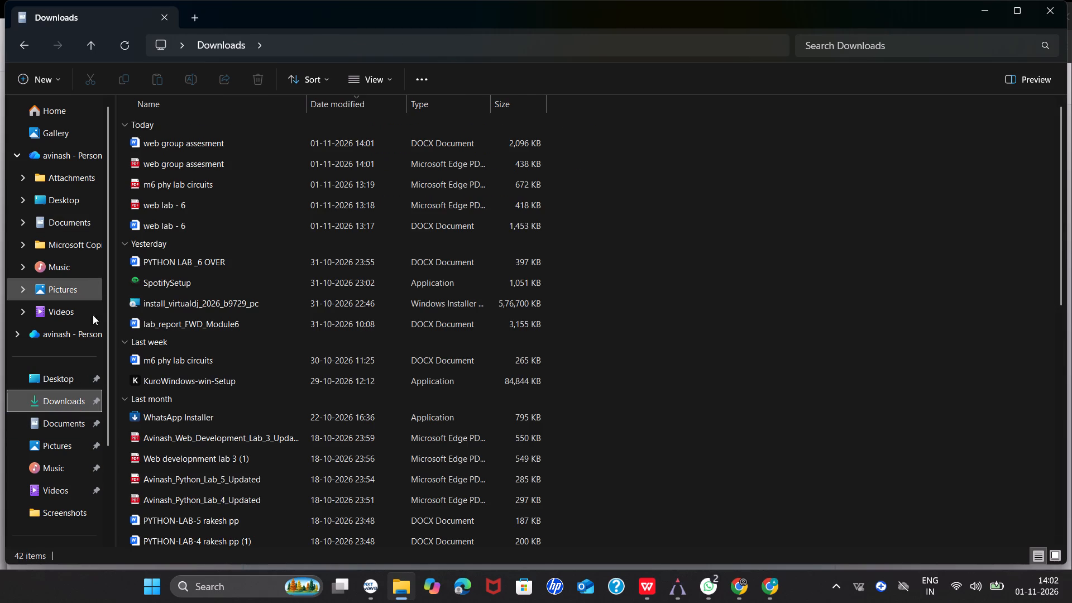
double_click(200, 149)
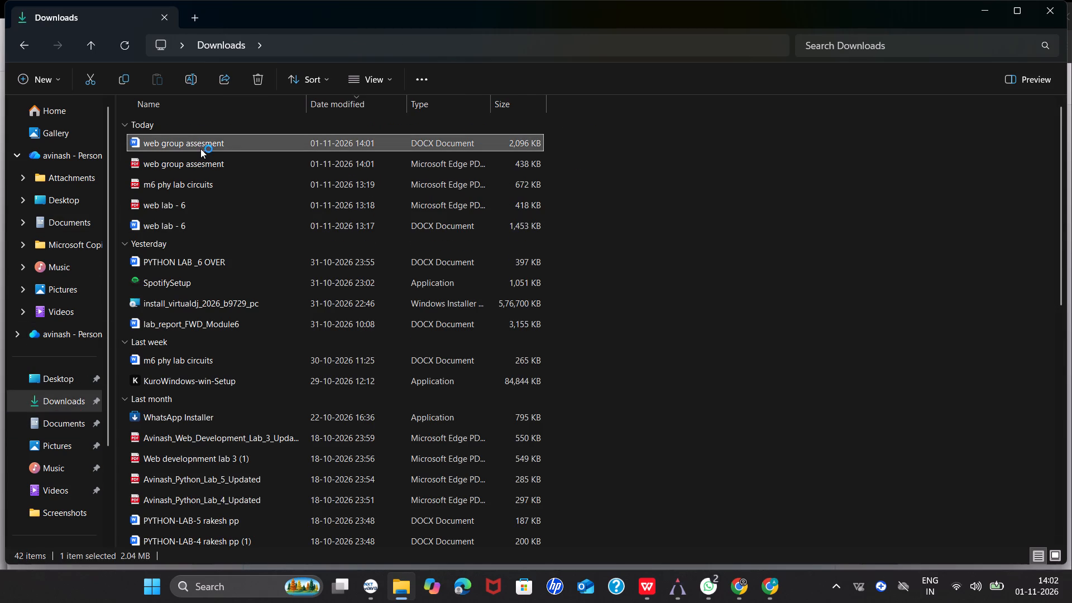
scroll(348, 279, down, 12)
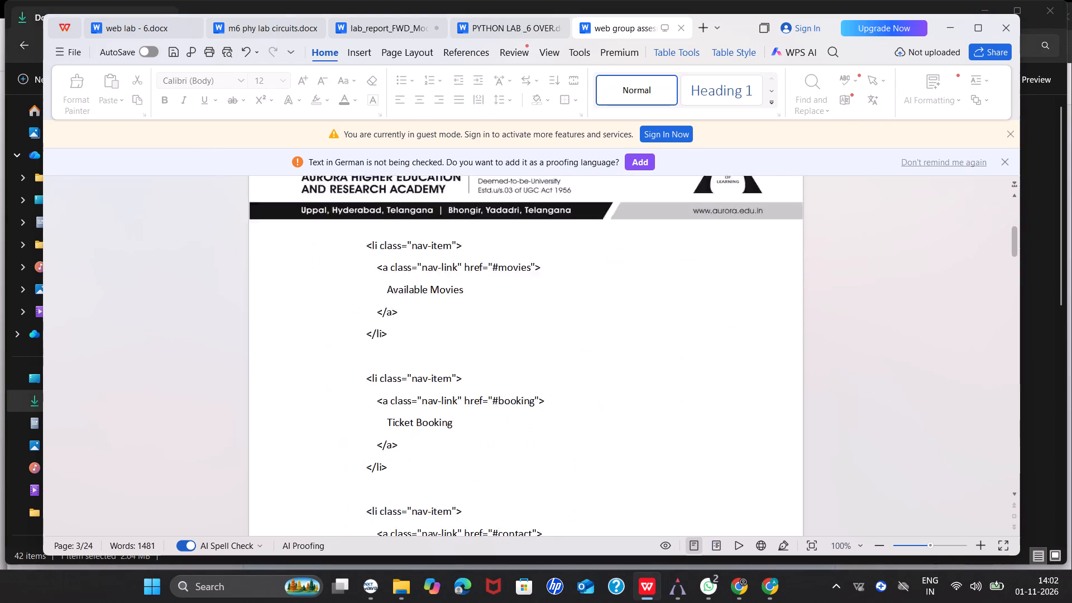
scroll(348, 279, down, 2)
scroll(348, 279, up, 16)
scroll(44, 341, right, 11)
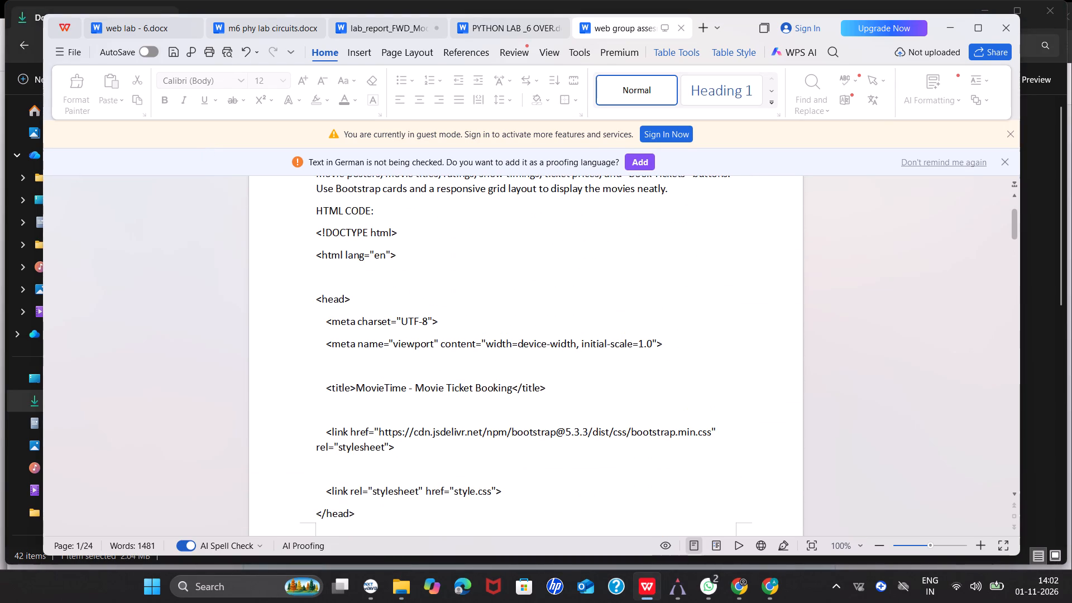
scroll(121, 361, right, 9)
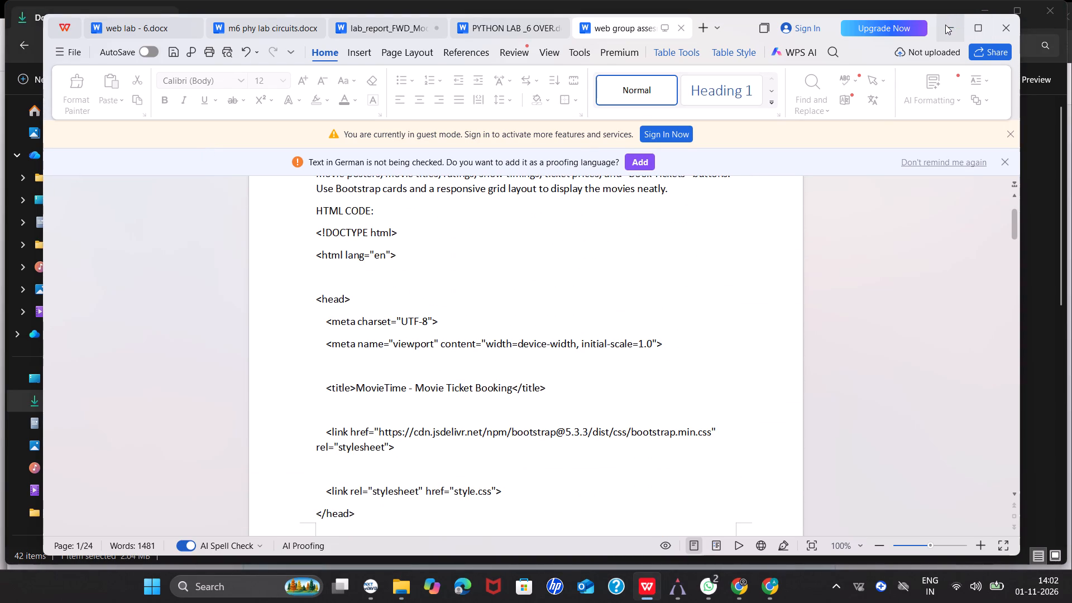
click(945, 25)
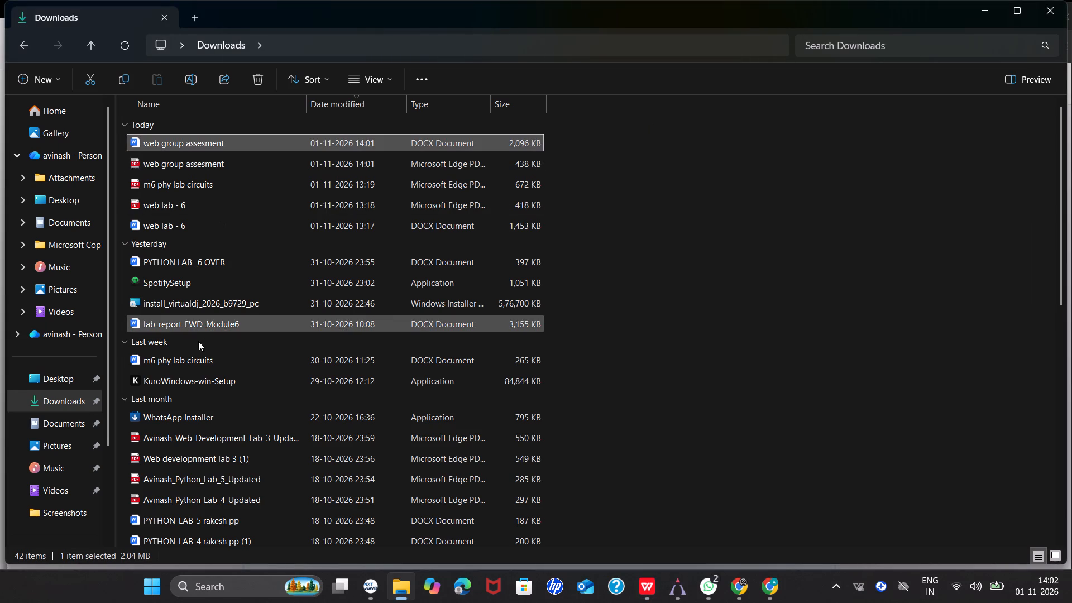
Switch to iLovePDF in Chrome, return to the Word to PDF converter, and upload web group assesment.docx from the Downloads folder.
click(751, 590)
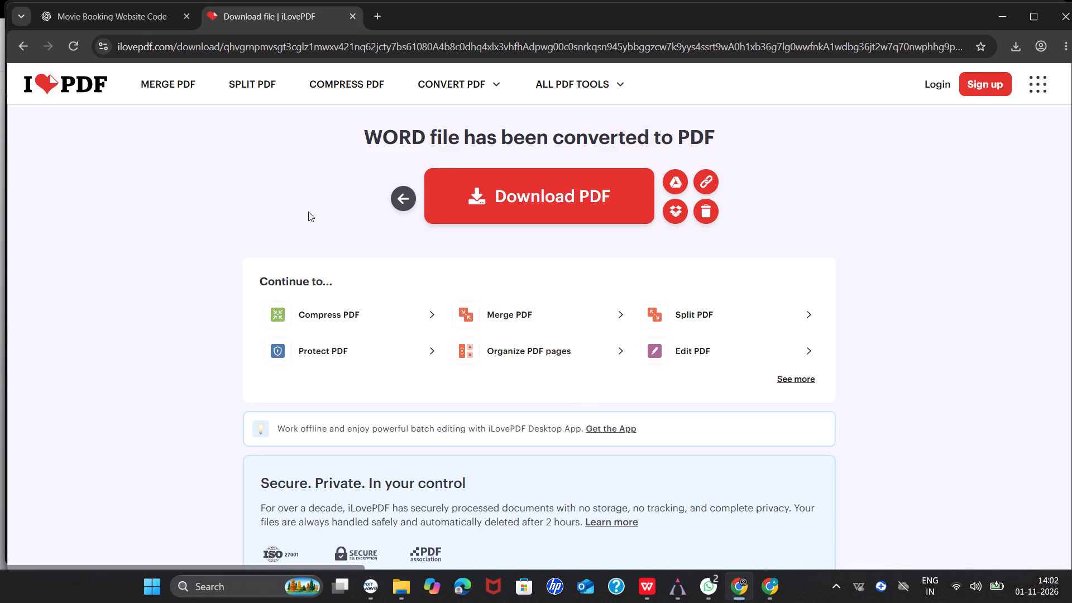
click(393, 201)
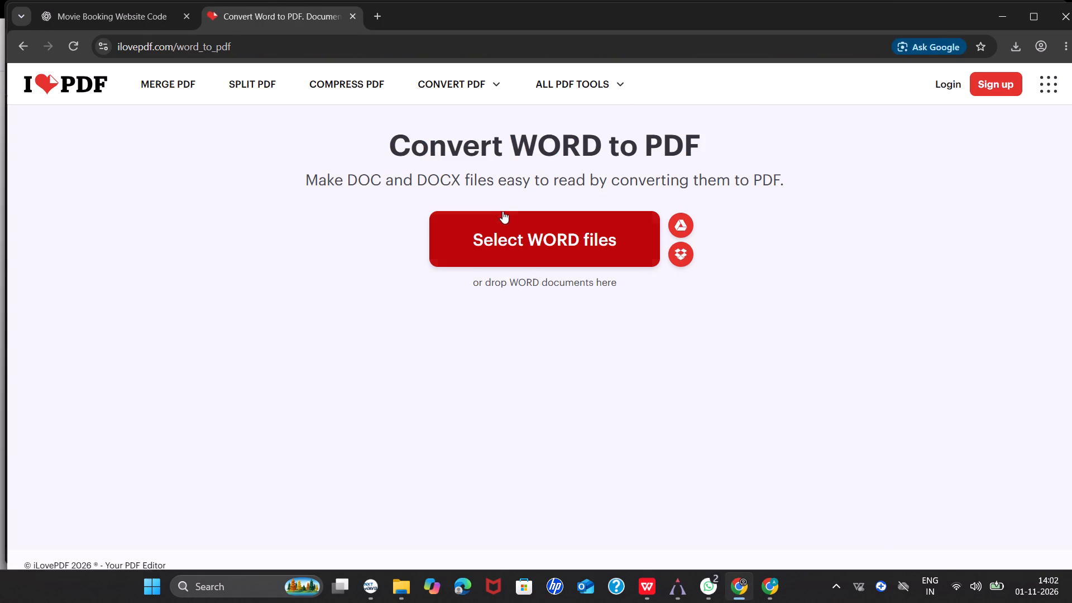
click(489, 225)
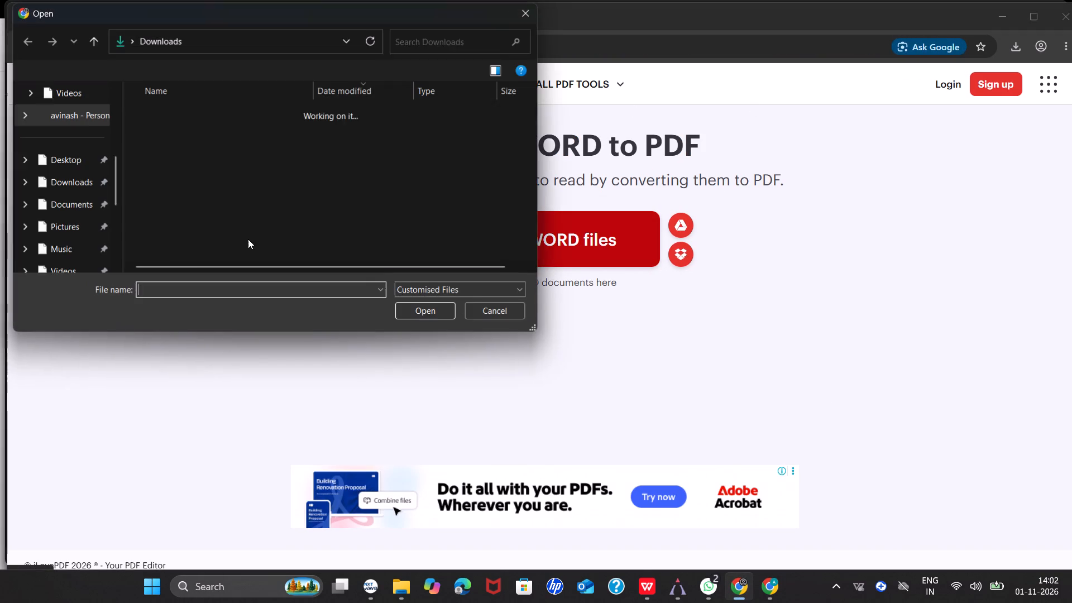
click(76, 180)
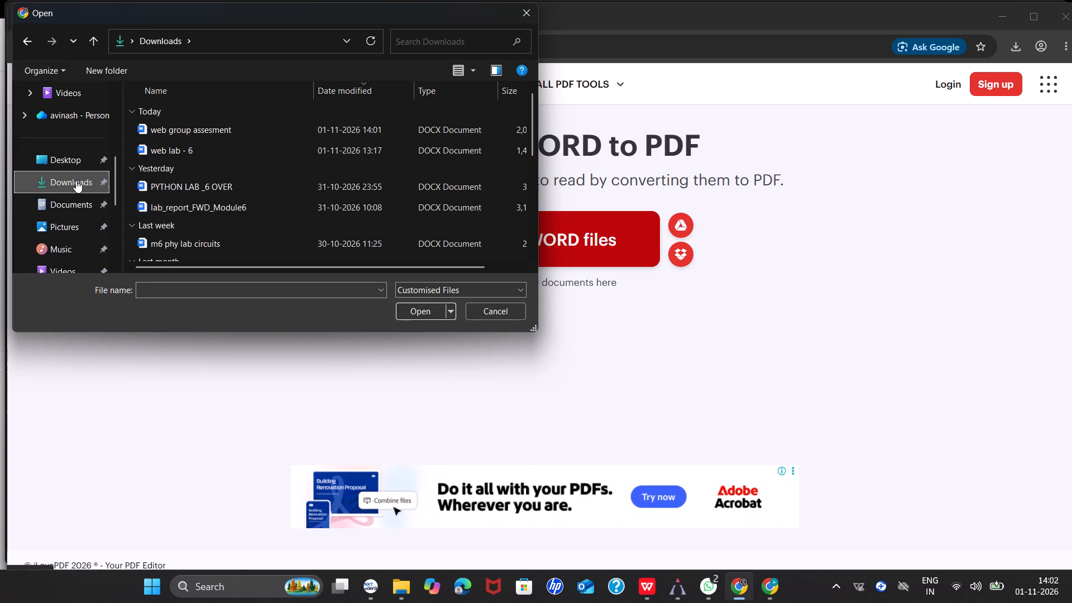
scroll(69, 197, down, 3)
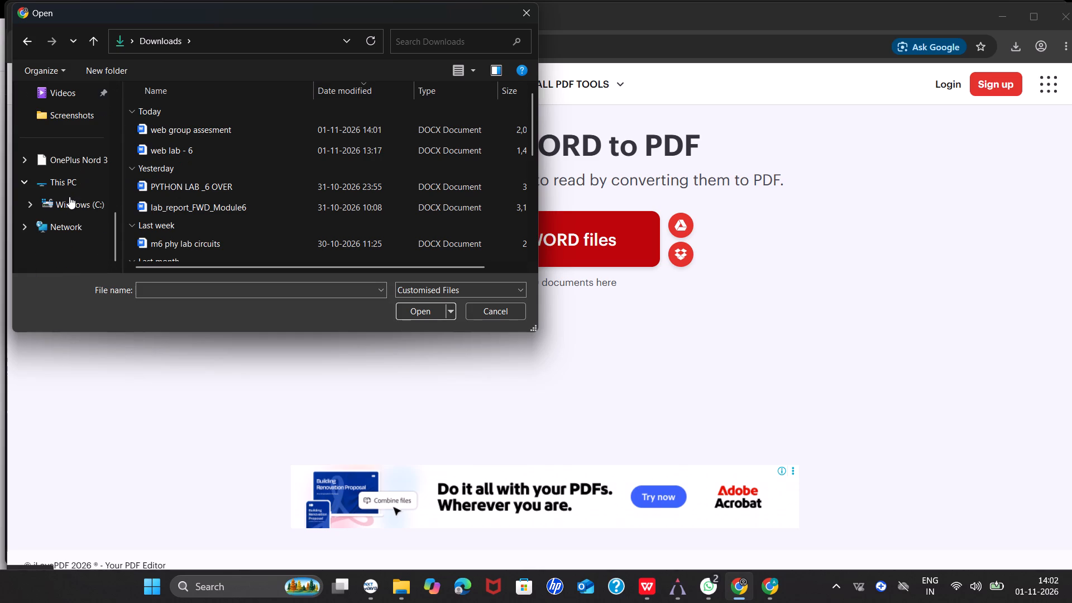
scroll(68, 171, up, 1)
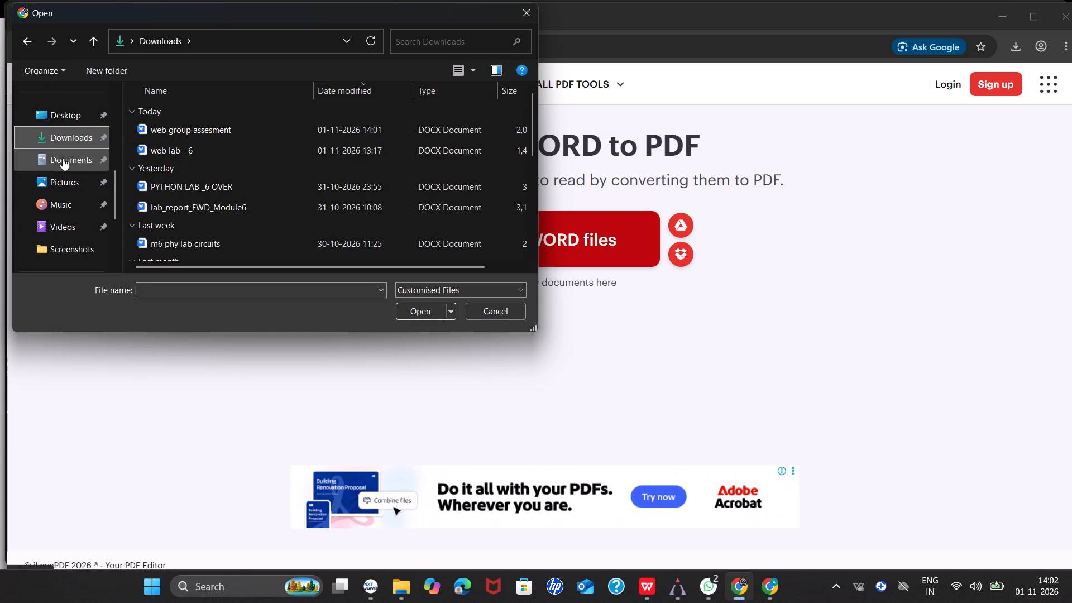
double_click(58, 129)
click(58, 129)
drag(58, 129, 58, 130)
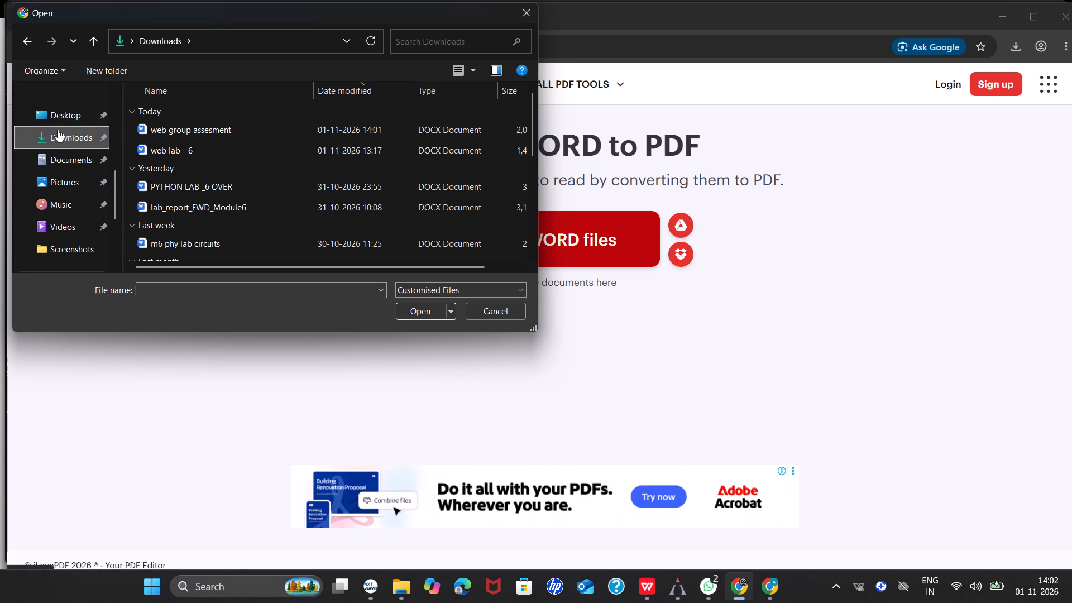
drag(58, 130, 59, 157)
click(59, 157)
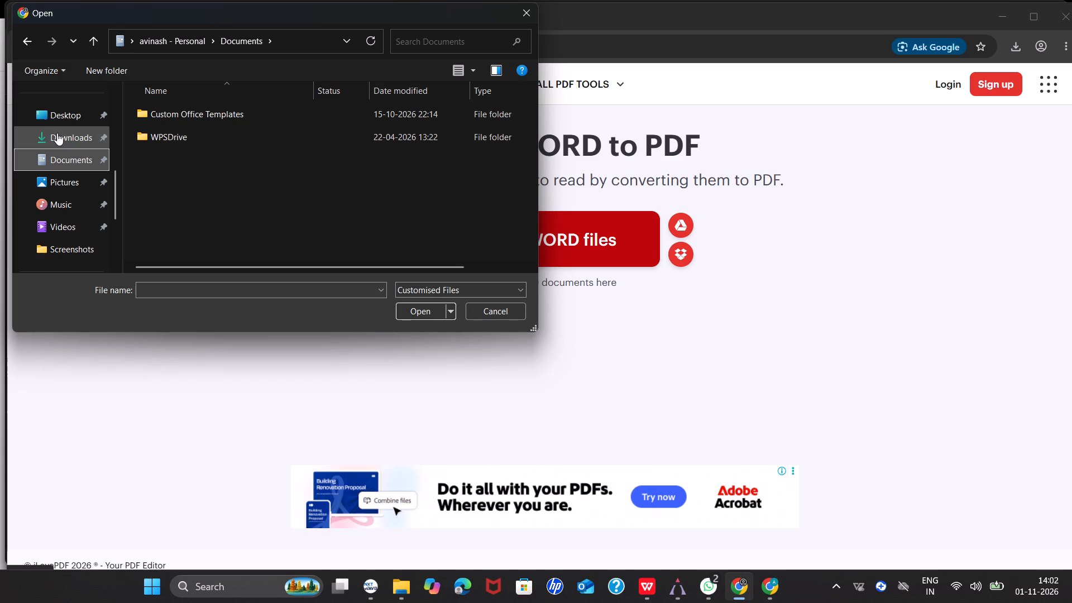
click(57, 133)
double_click(203, 126)
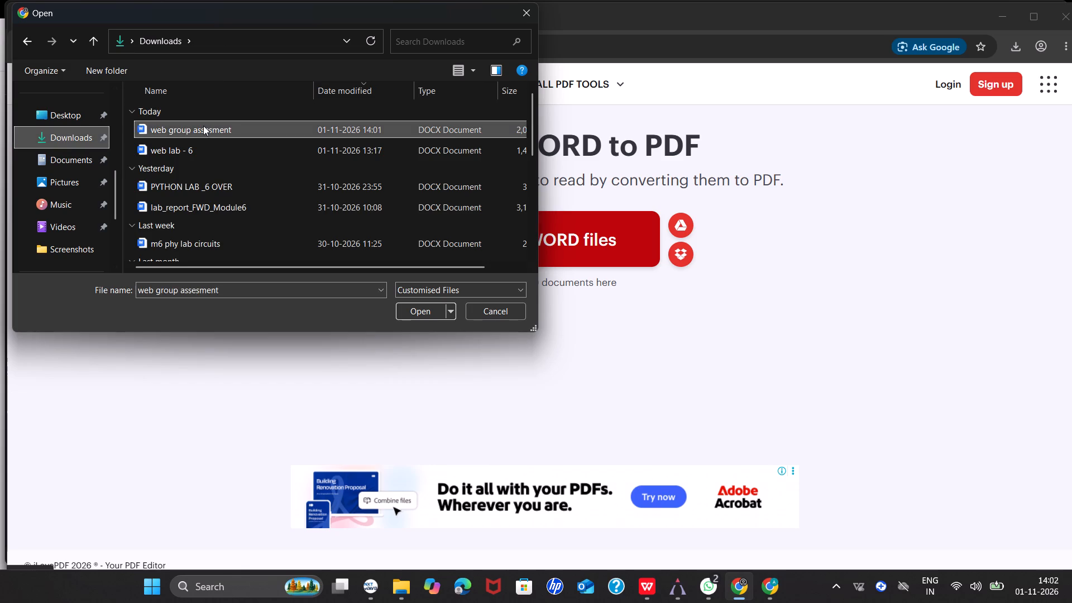
click(361, 337)
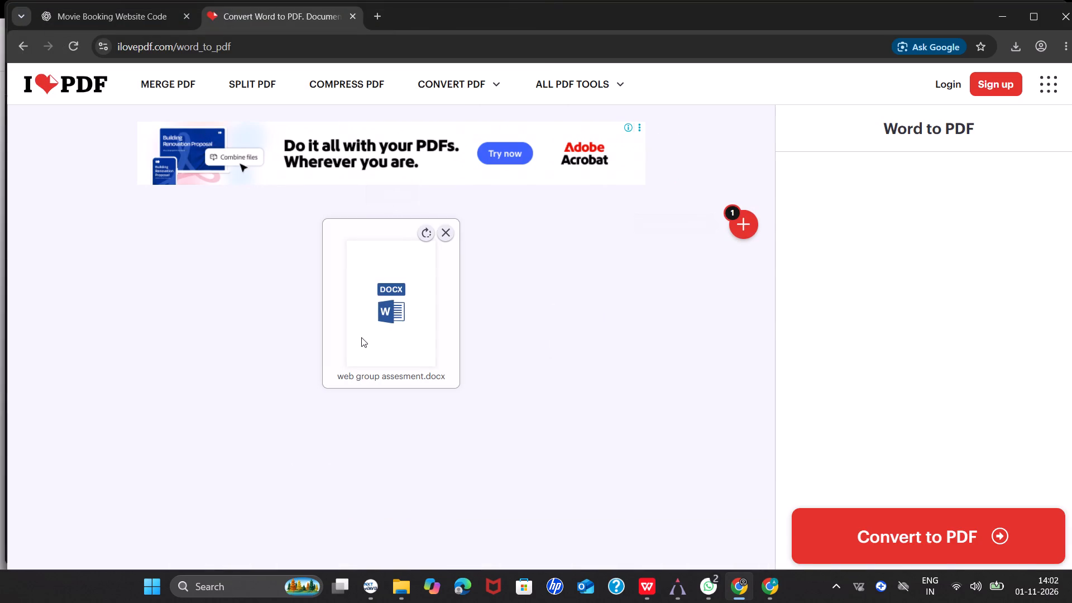
double_click(361, 337)
double_click(398, 330)
Convert the uploaded web group assesment.docx to PDF and download the converted file.
click(854, 527)
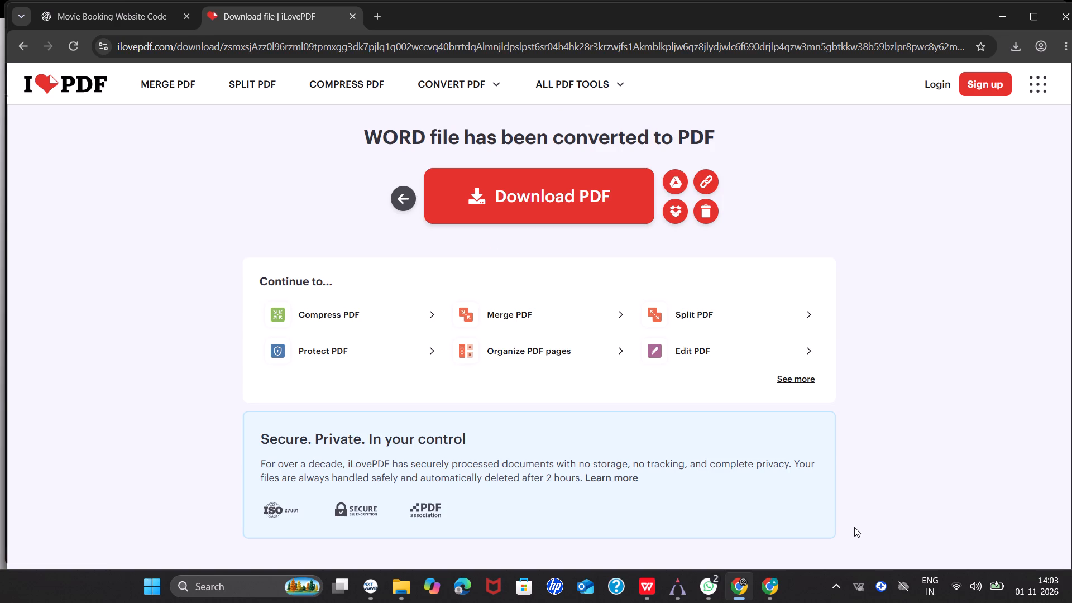
click(497, 178)
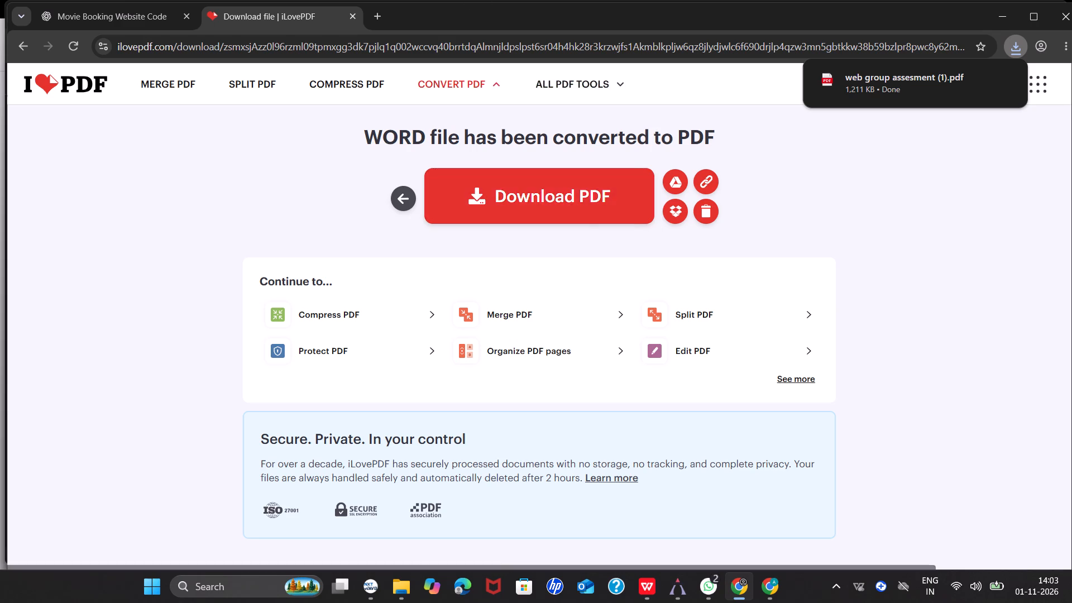
Open the downloaded web group assesment (1).pdf, look through its converted pages, and close the PDF.
click(848, 89)
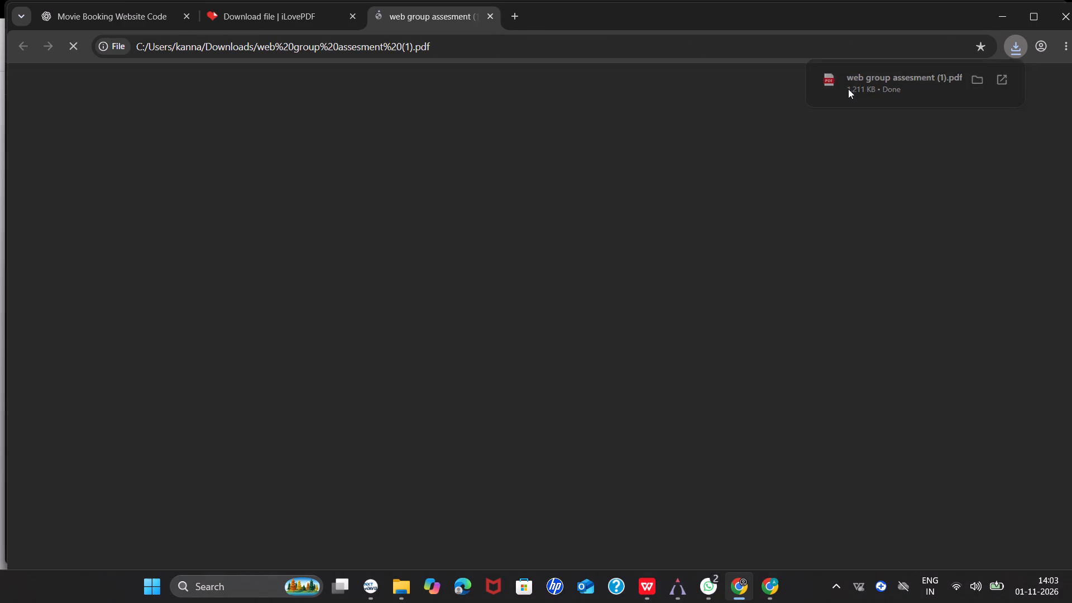
scroll(530, 303, down, 2)
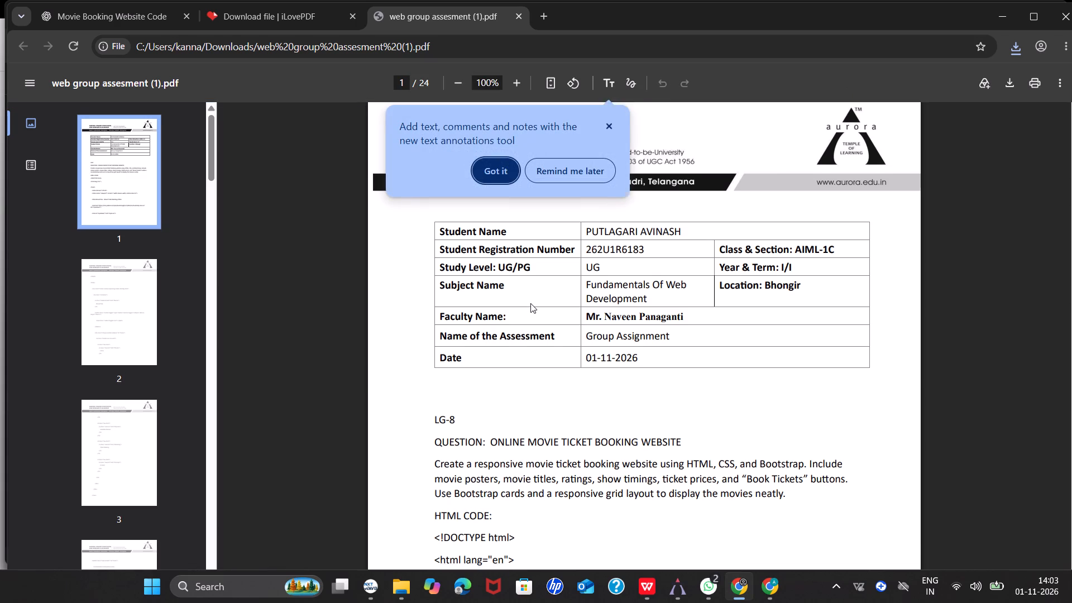
scroll(530, 303, down, 6)
scroll(530, 303, down, 19)
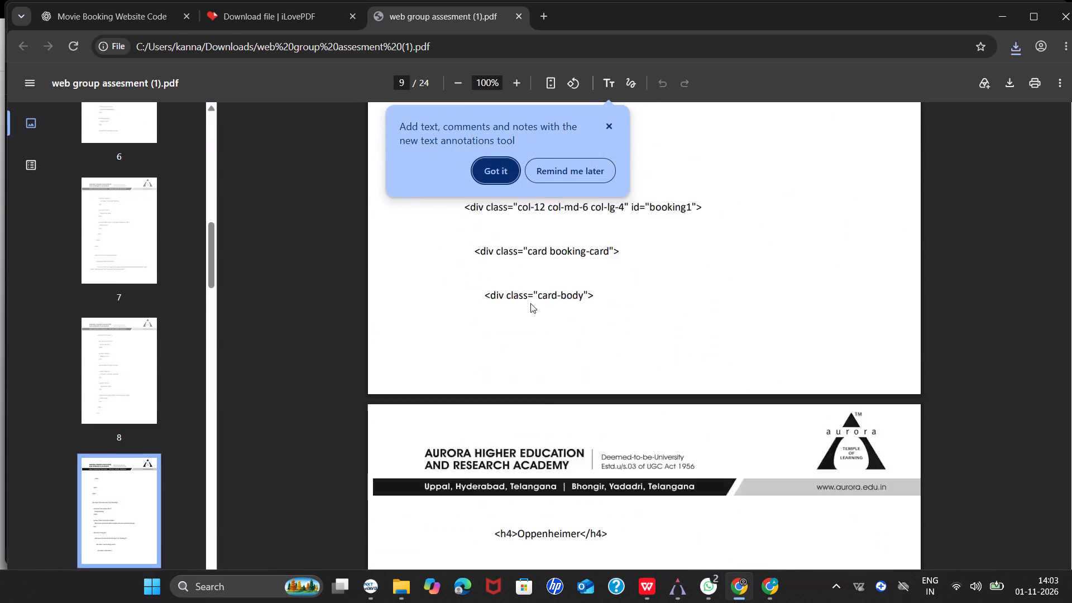
scroll(530, 303, down, 6)
scroll(530, 303, up, 20)
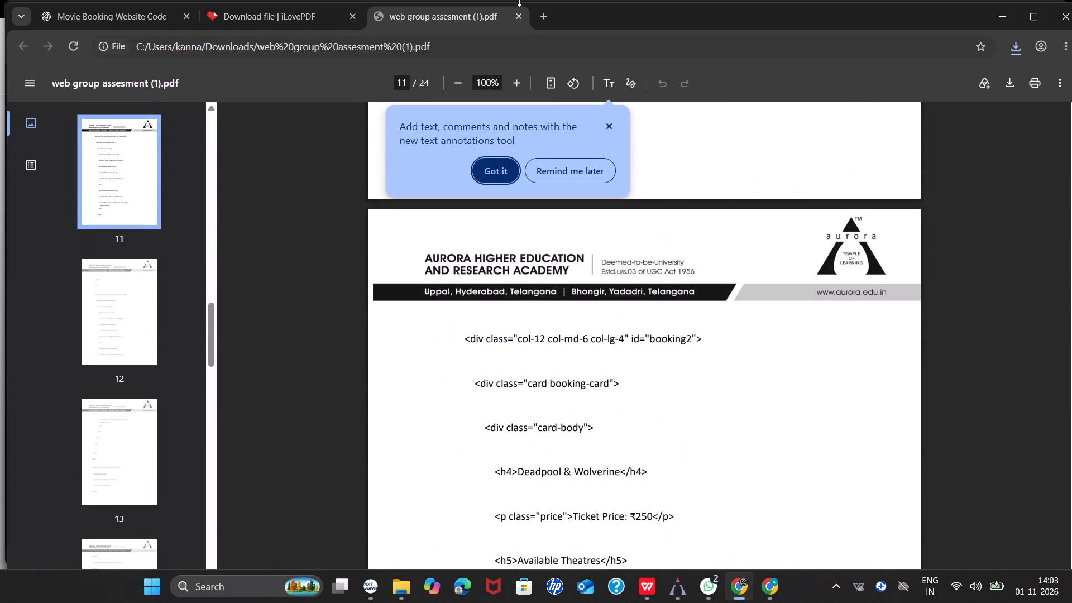
click(518, 13)
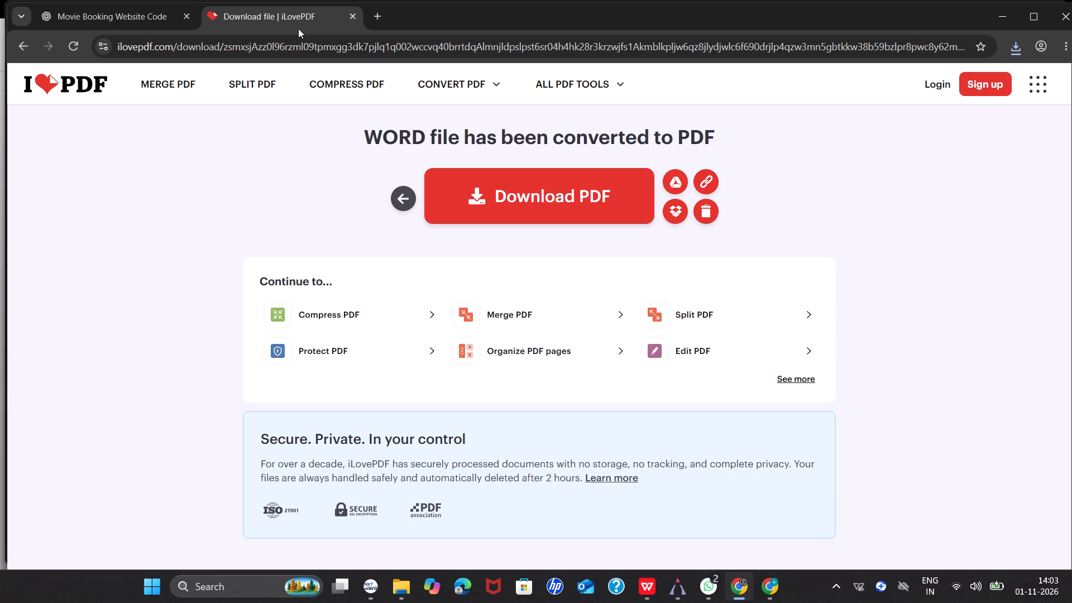
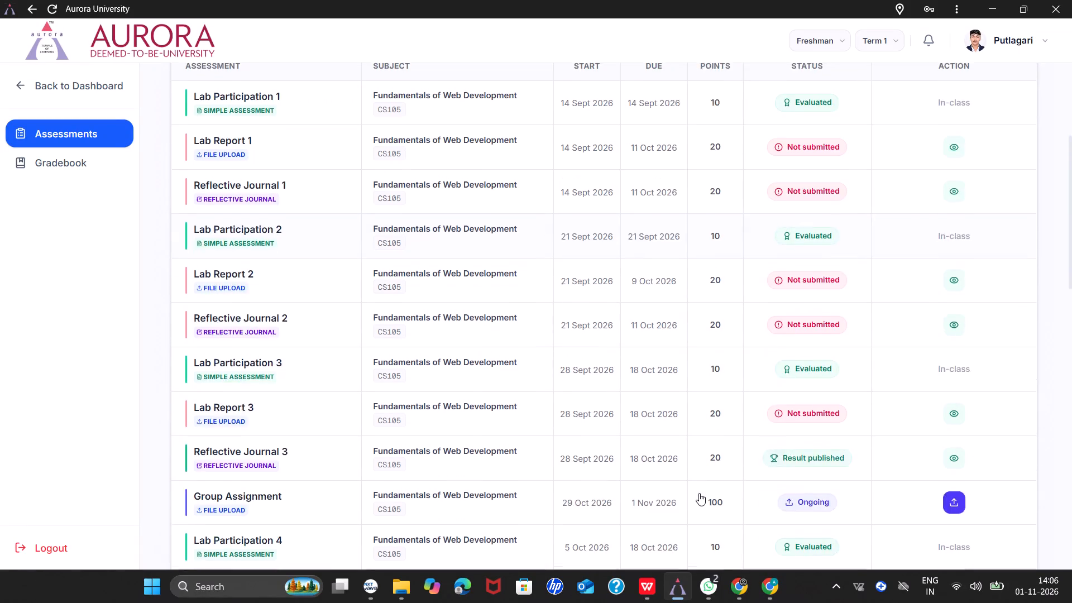
Start the file upload for the ongoing Group Assignment in Fundamentals of Web Development.
scroll(699, 493, down, 2)
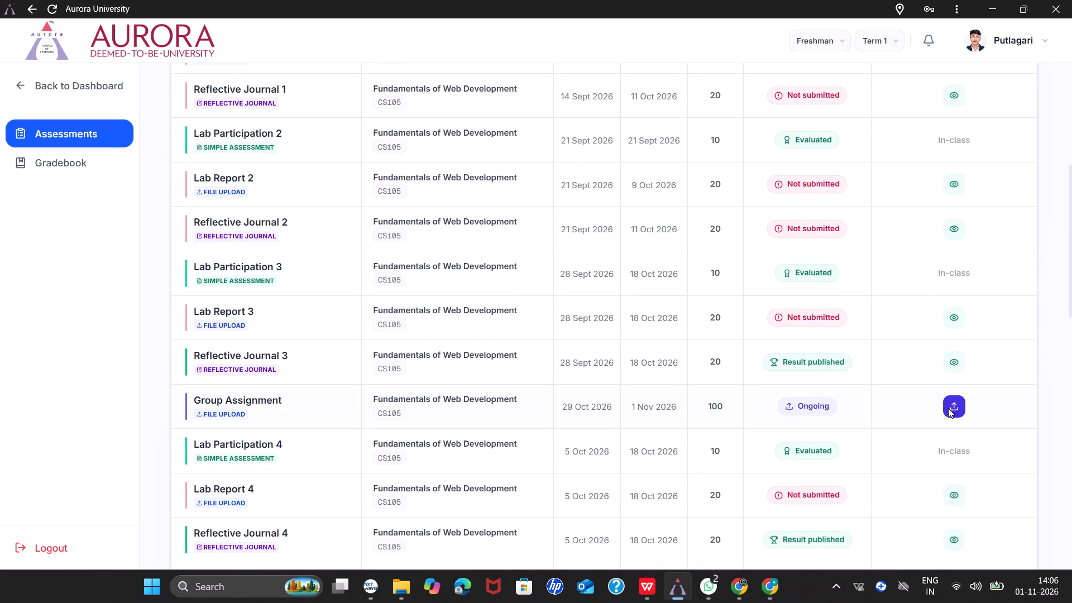
click(951, 406)
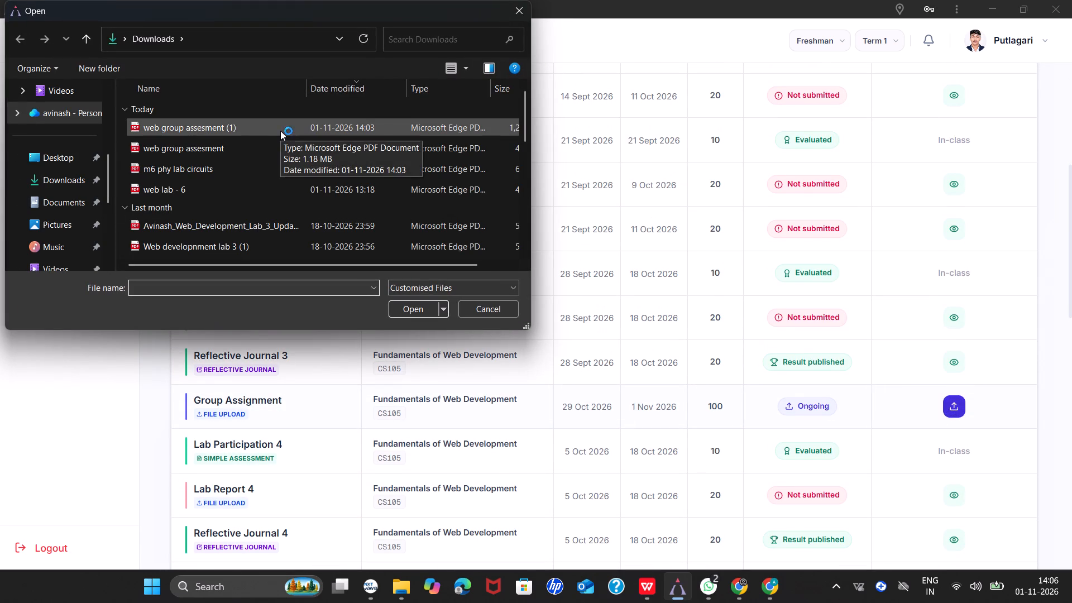
Upload the PDF web group assesment (1) from Downloads as the Group Assignment submission for Fundamentals of Web Development.
double_click(219, 125)
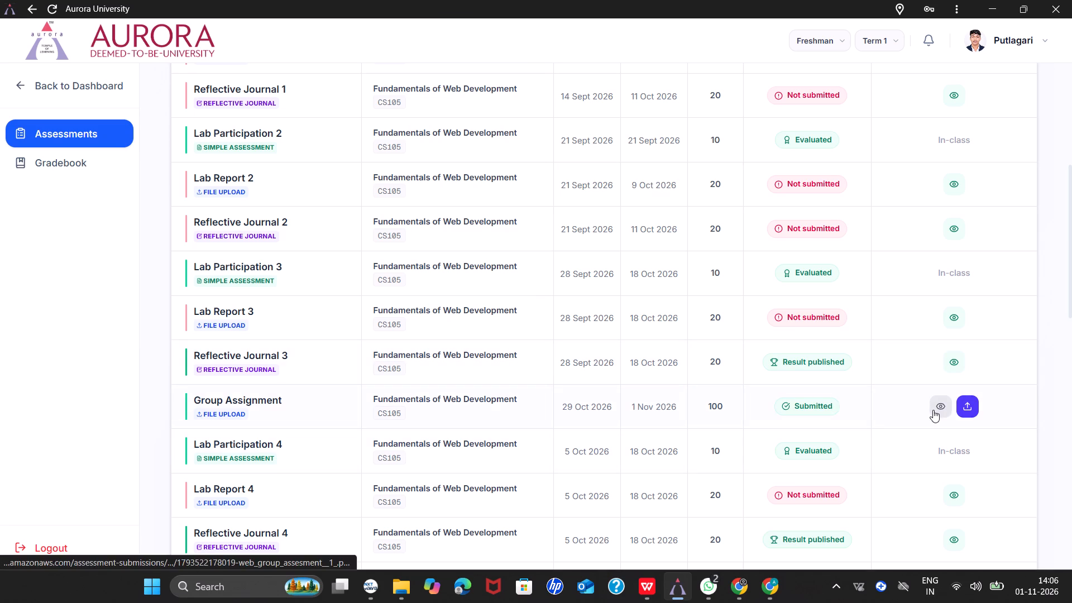
Open the submitted Group Assignment PDF, check its pages, and close its tab and the browser window.
click(933, 410)
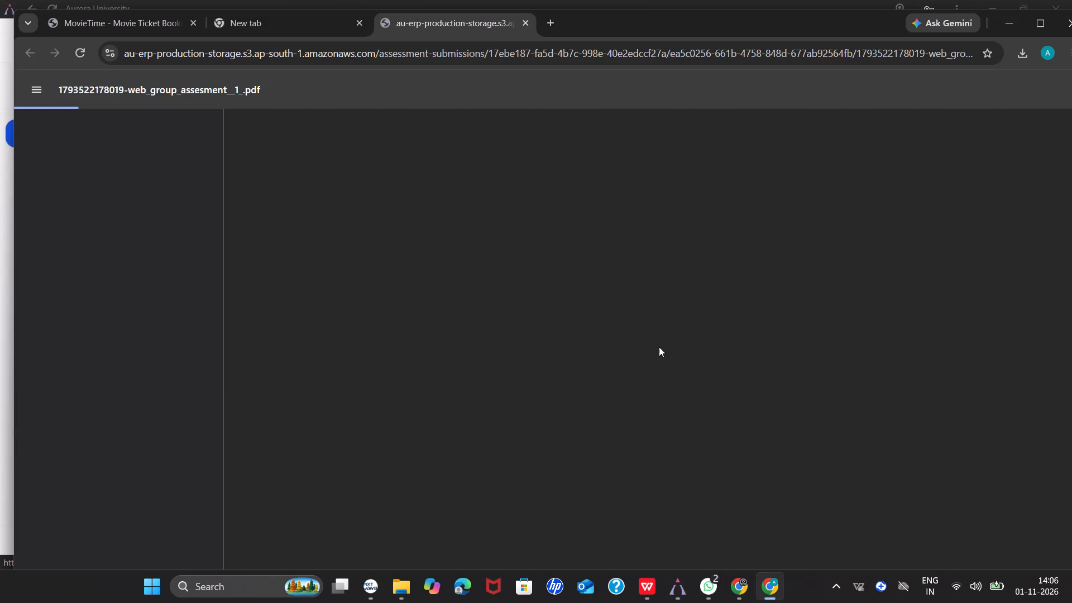
scroll(569, 351, down, 20)
scroll(569, 351, down, 8)
scroll(569, 351, up, 17)
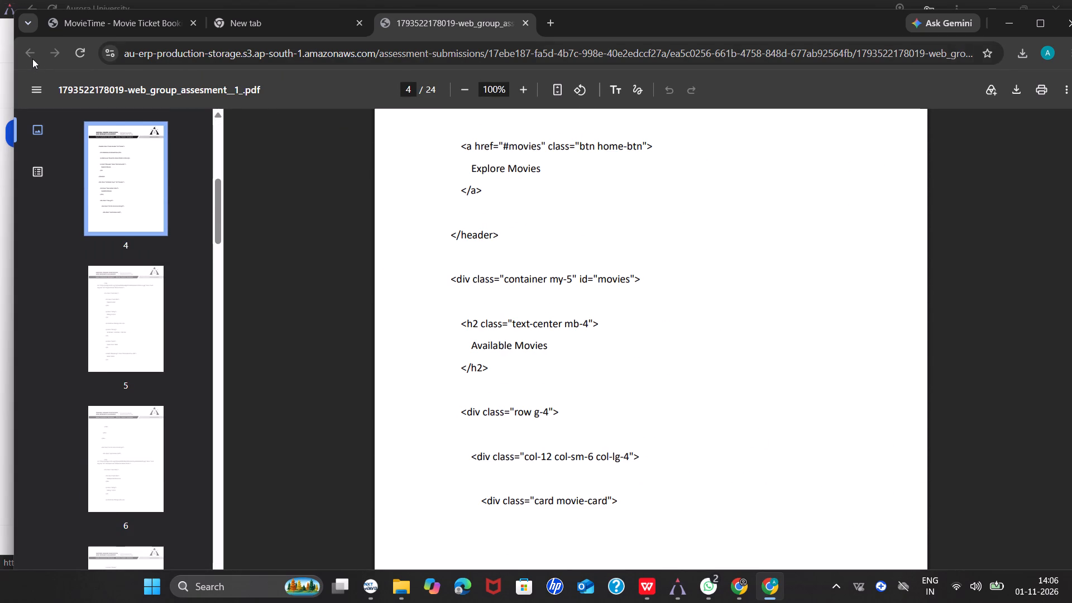
click(526, 18)
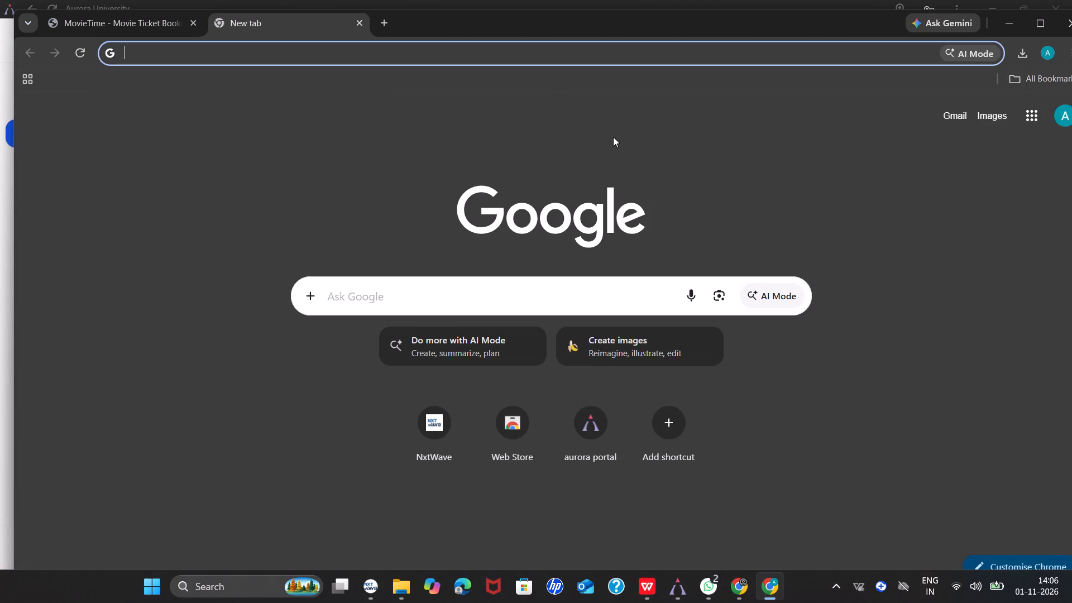
click(1070, 20)
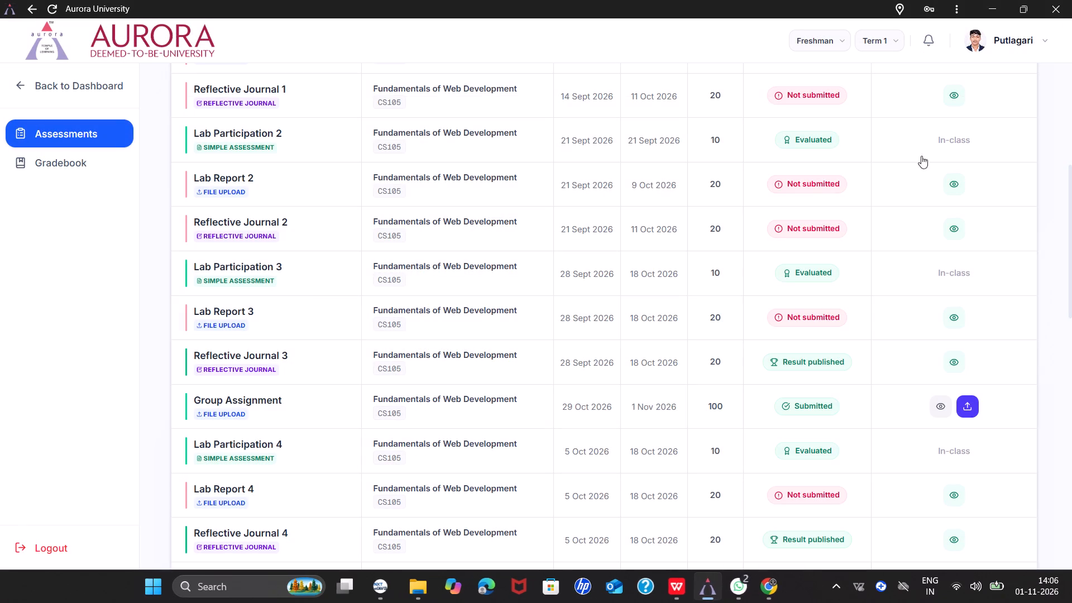
Look through the Fundamentals of Web Development assessments list to review the submission statuses.
scroll(652, 369, down, 7)
scroll(652, 369, up, 1)
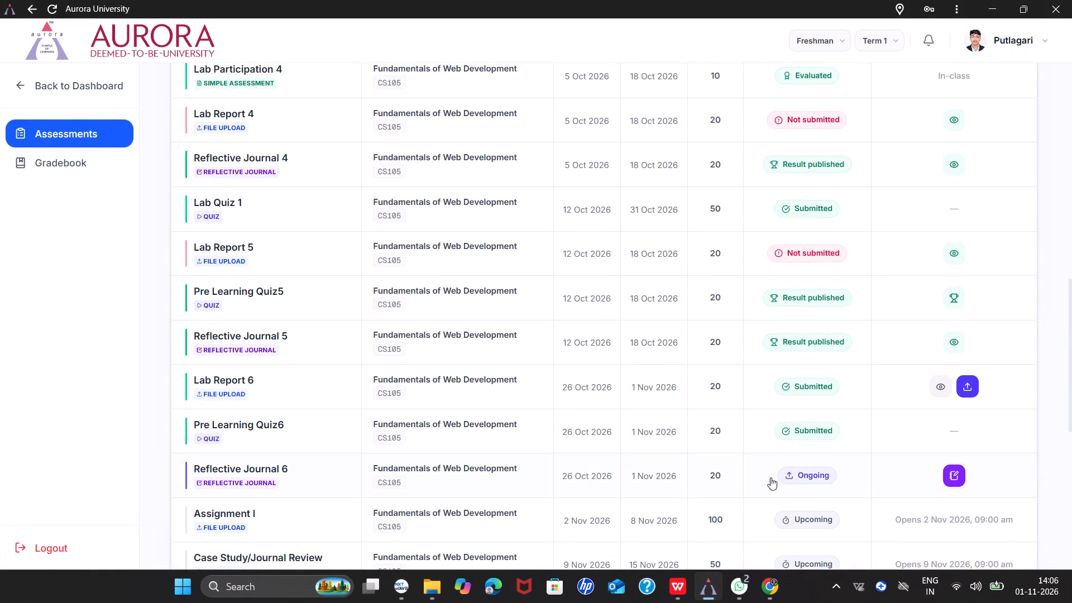
scroll(723, 473, up, 8)
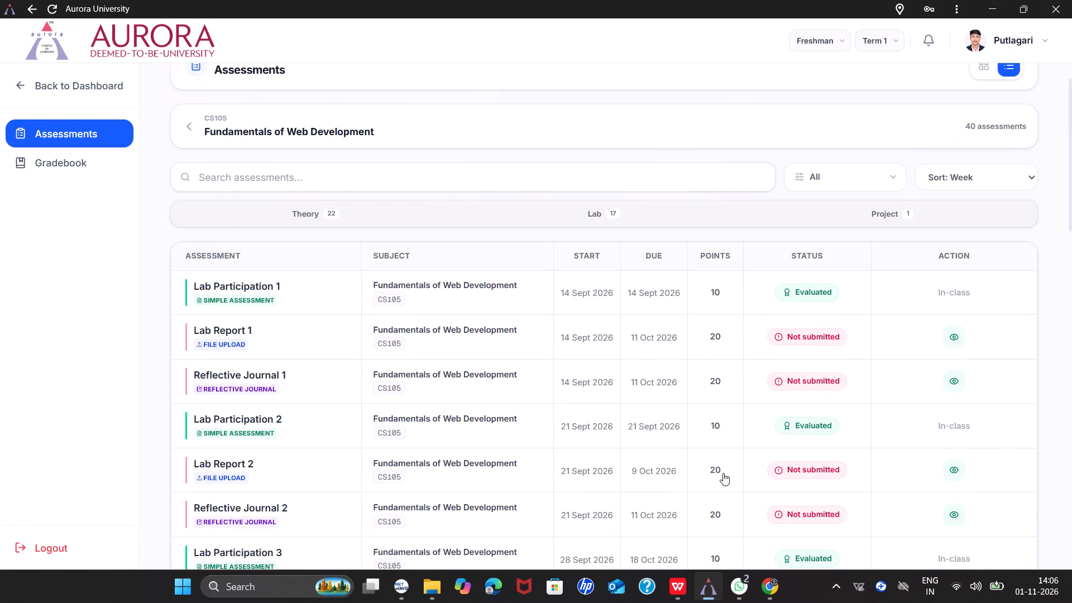
scroll(723, 473, up, 2)
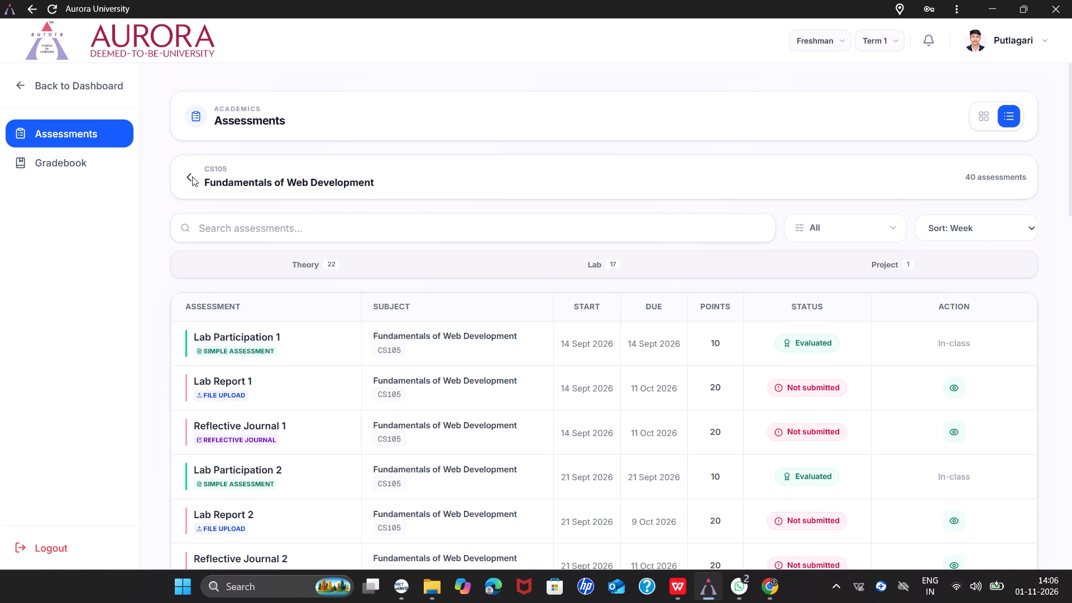
Look through the Problem Solving With Python Programming I assessments list to review submission statuses, and return to the course overview.
click(192, 176)
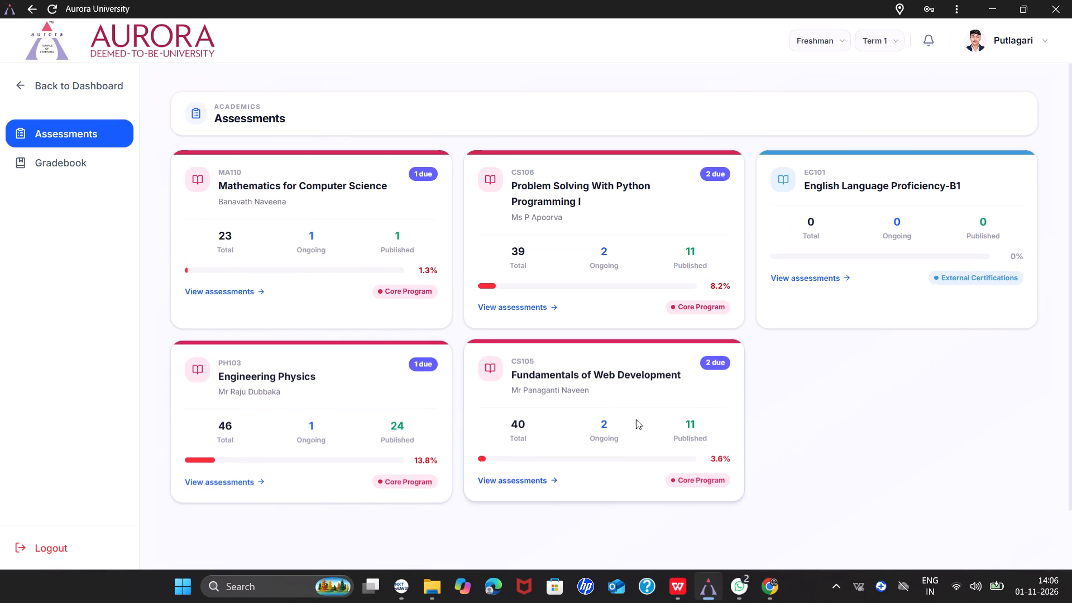
click(568, 251)
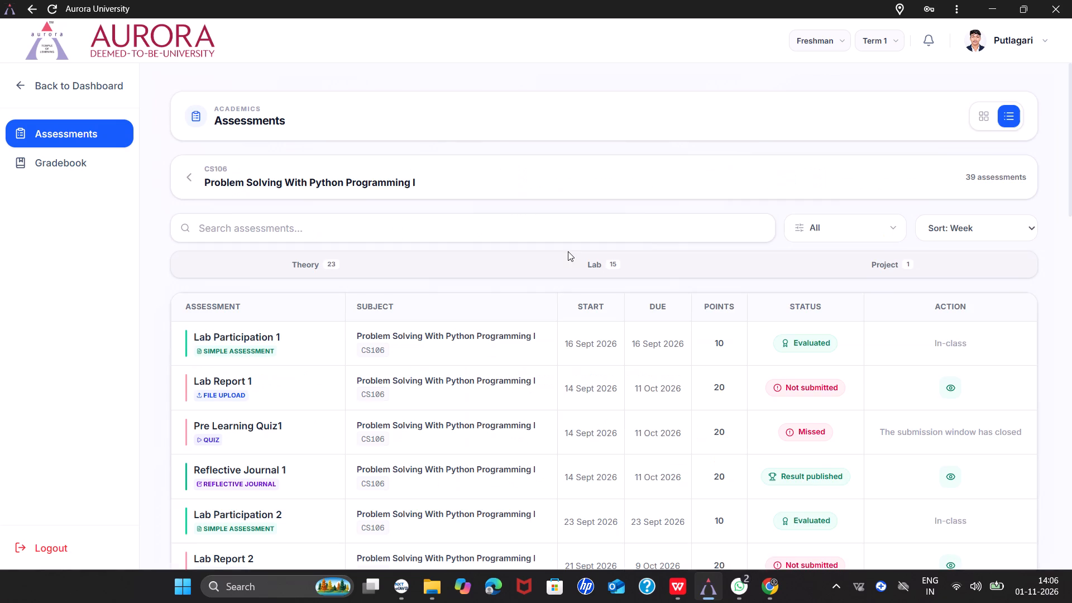
scroll(675, 490, down, 13)
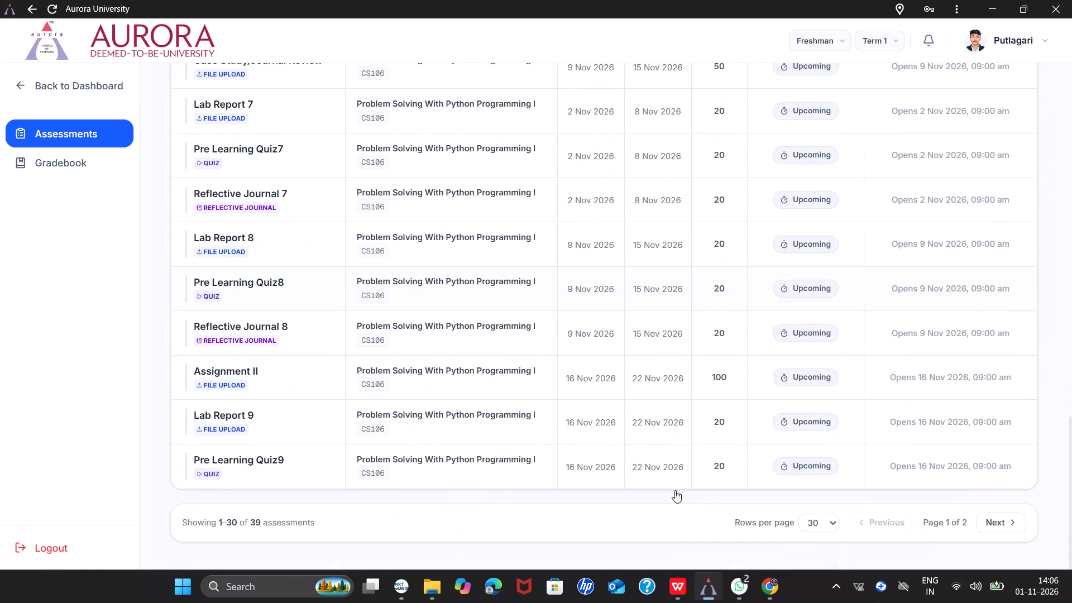
scroll(675, 490, down, 1)
scroll(675, 490, up, 17)
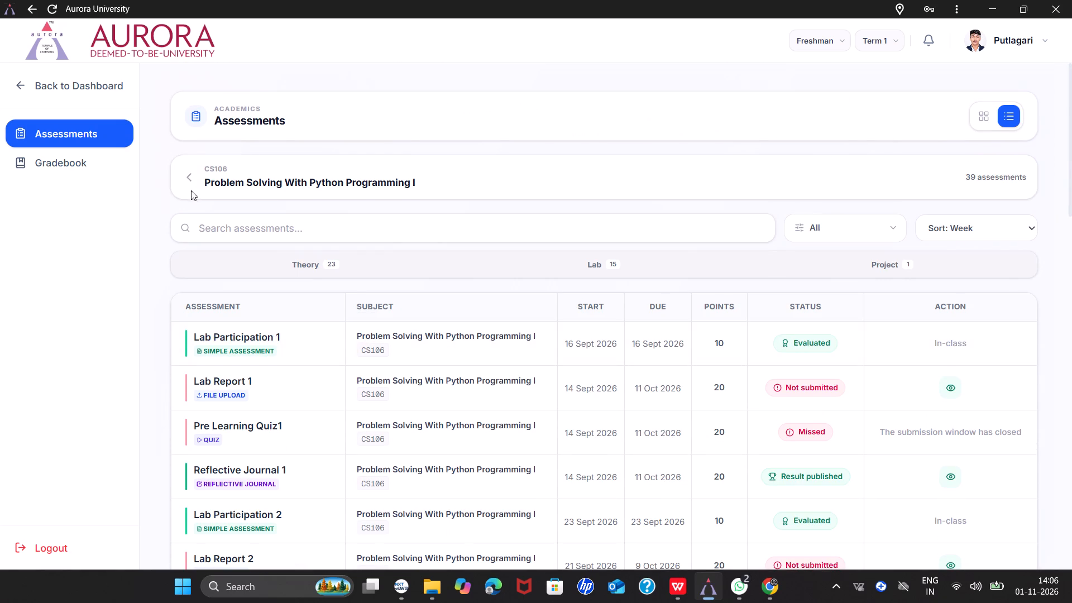
click(185, 167)
scroll(595, 386, down, 4)
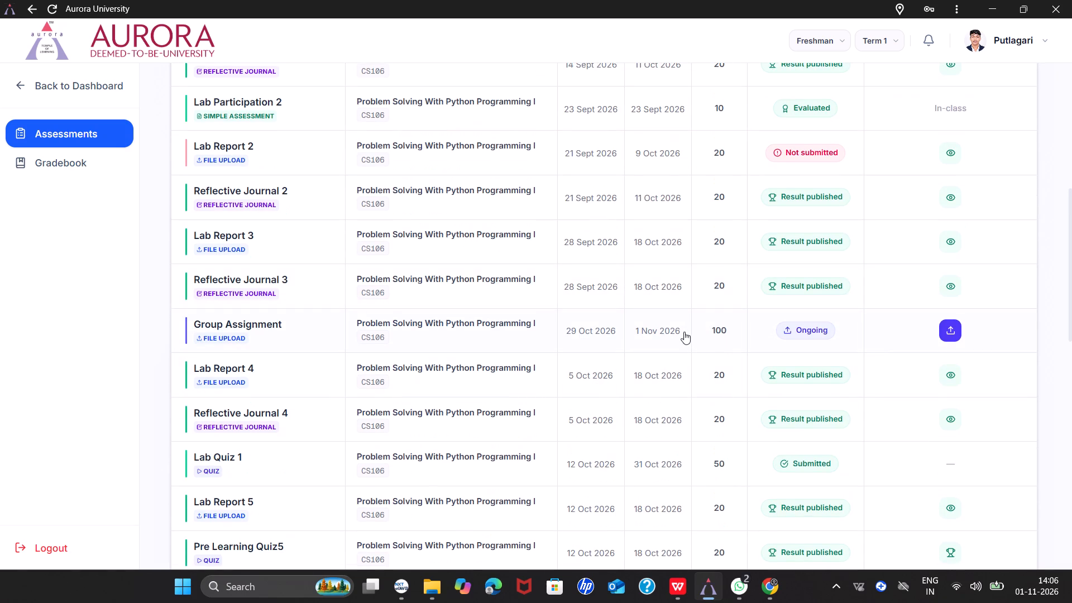
scroll(526, 262, up, 8)
click(189, 178)
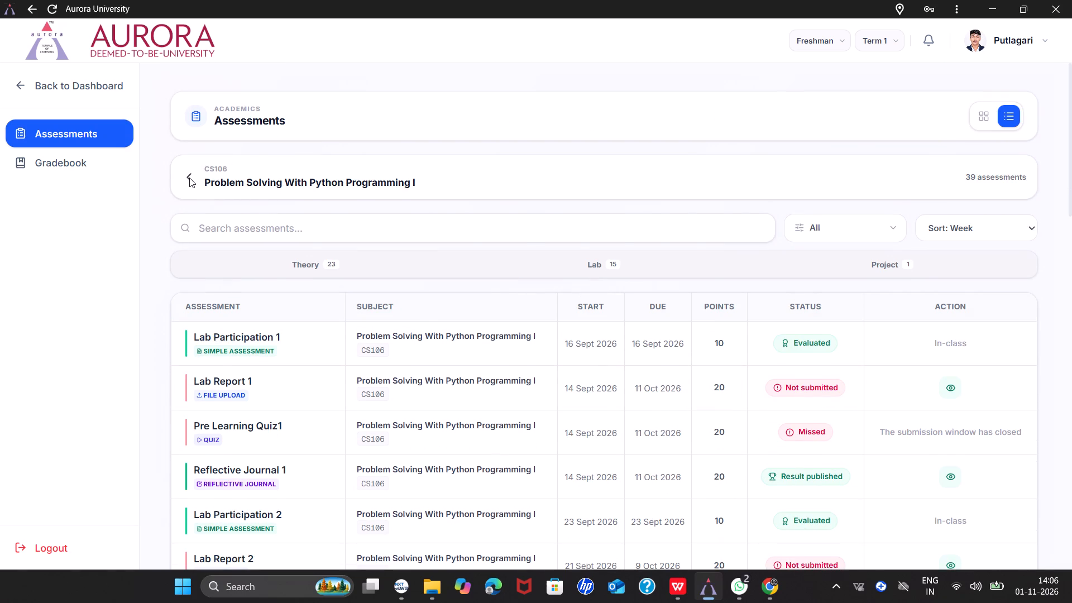